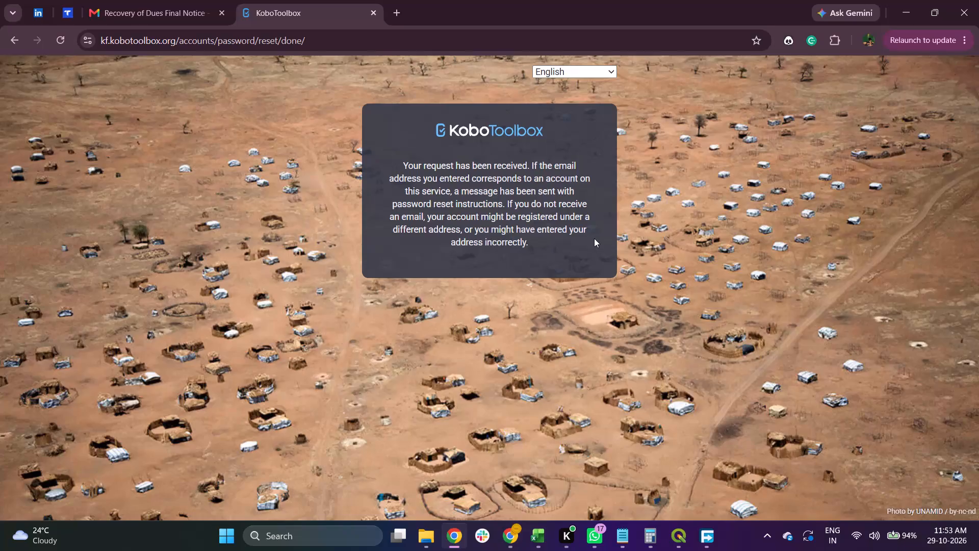
Switch to the Village_Urban_Socio_Economic workbook in Excel and look over the columns around Researcher's observations.
key("alt+Tab")
key("Left")
key("Right")
key("Right")
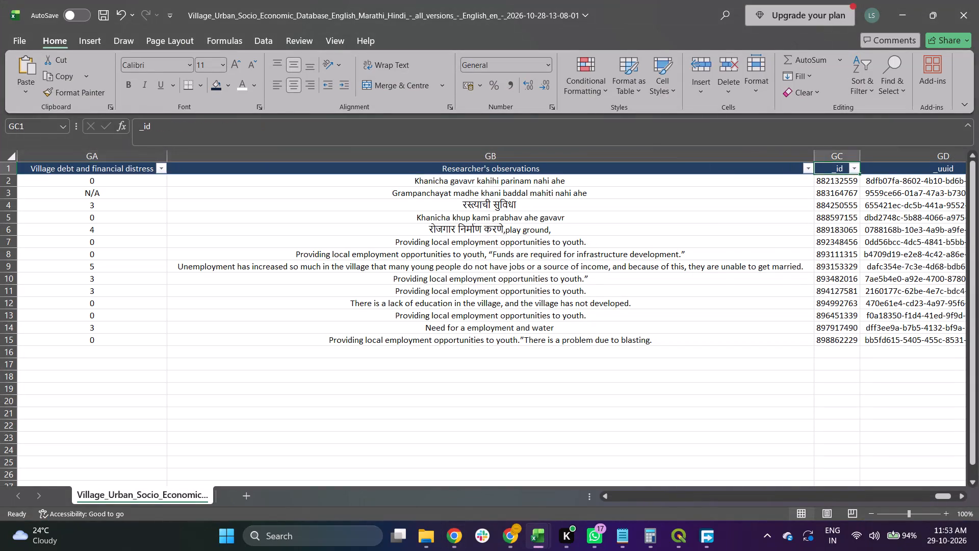
key("Right")
key("Left")
key("Left")
key("Left")
key("Left")
key("Right")
key("Right")
key("Right")
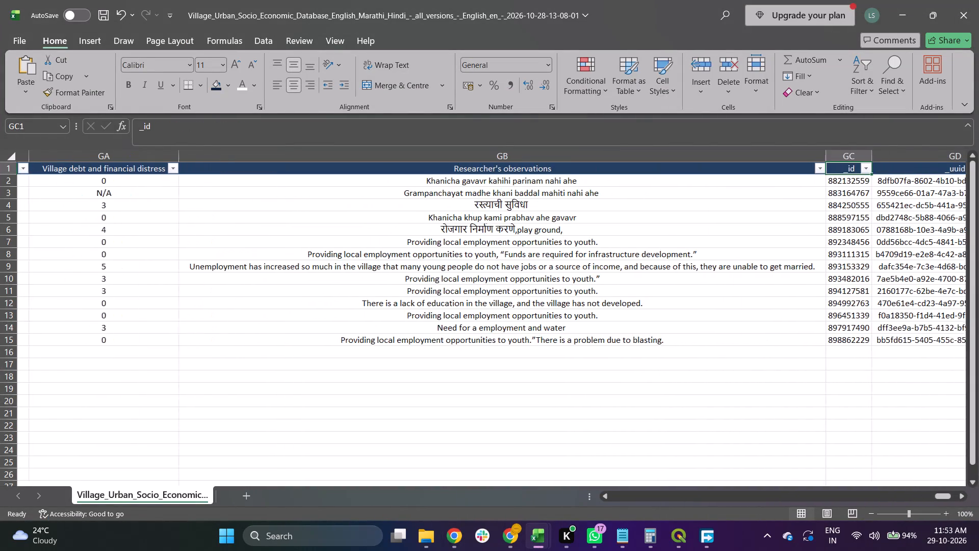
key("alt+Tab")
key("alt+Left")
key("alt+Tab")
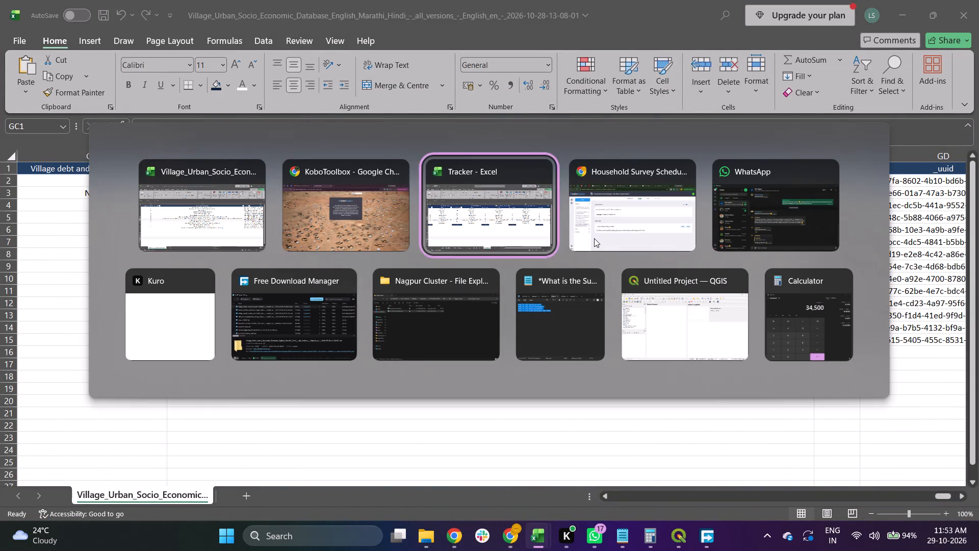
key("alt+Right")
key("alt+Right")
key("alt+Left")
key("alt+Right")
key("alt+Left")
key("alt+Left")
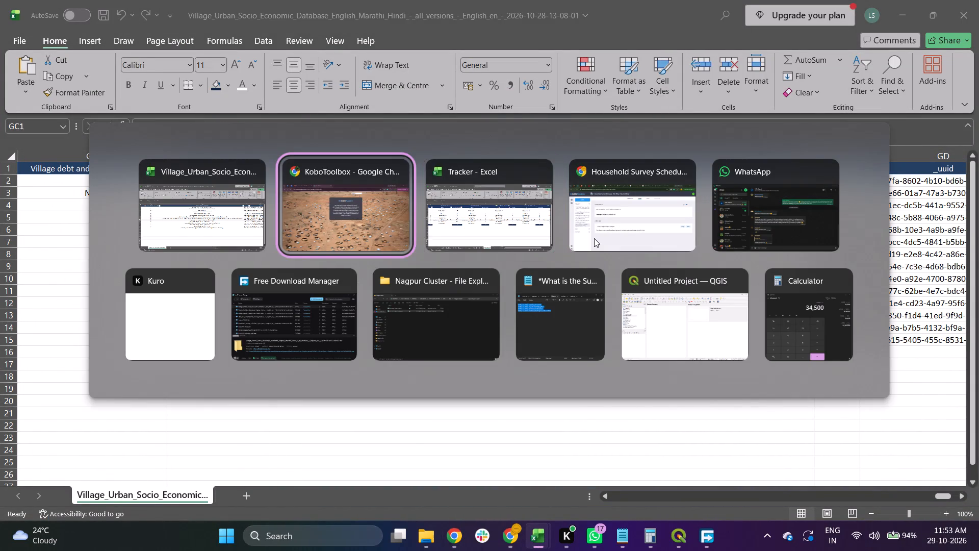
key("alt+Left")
Copy the Researcher's observations column from its header down, GB1:GB15, and switch to the Gemini chat translating the Marathi phrases.
key("Right")
key("Left")
key("Left")
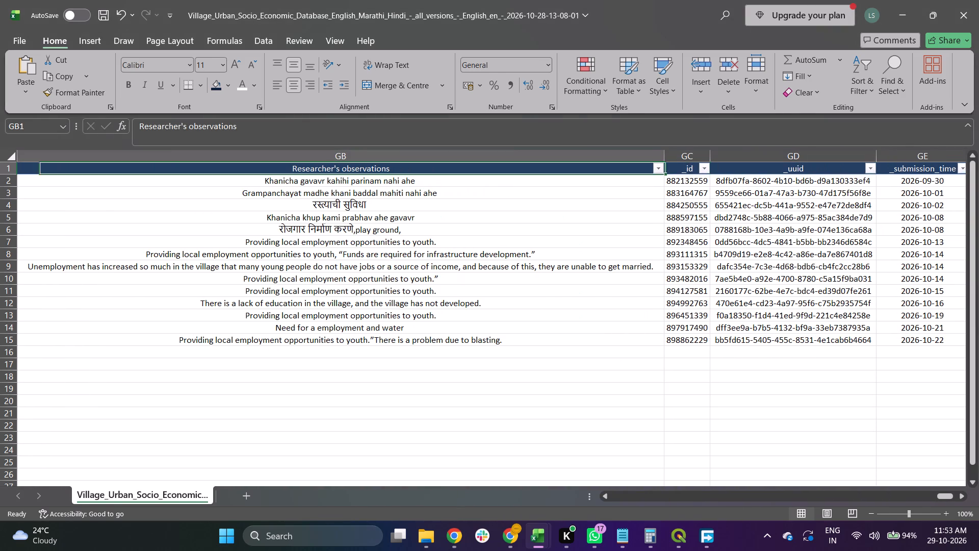
key("ctrl+shift+Down")
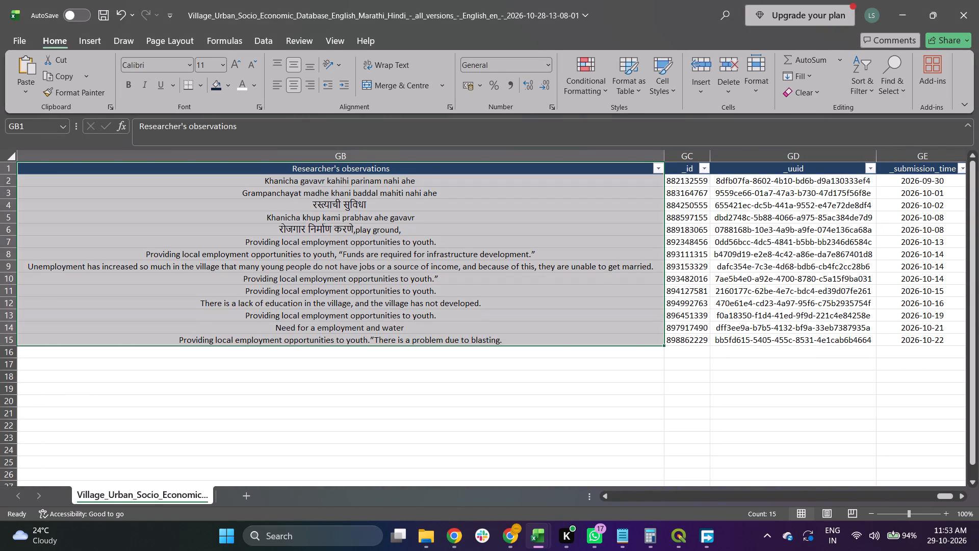
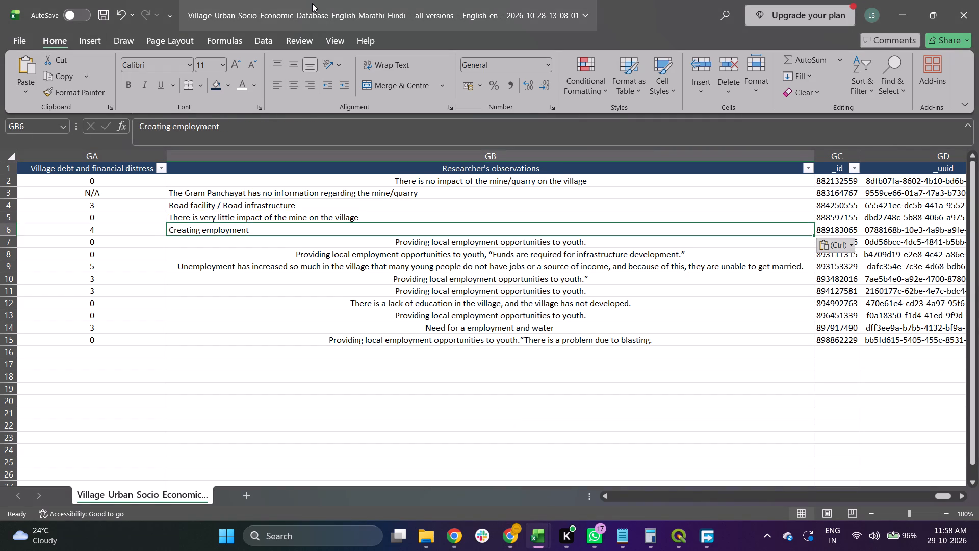
key("Up")
key("Up")
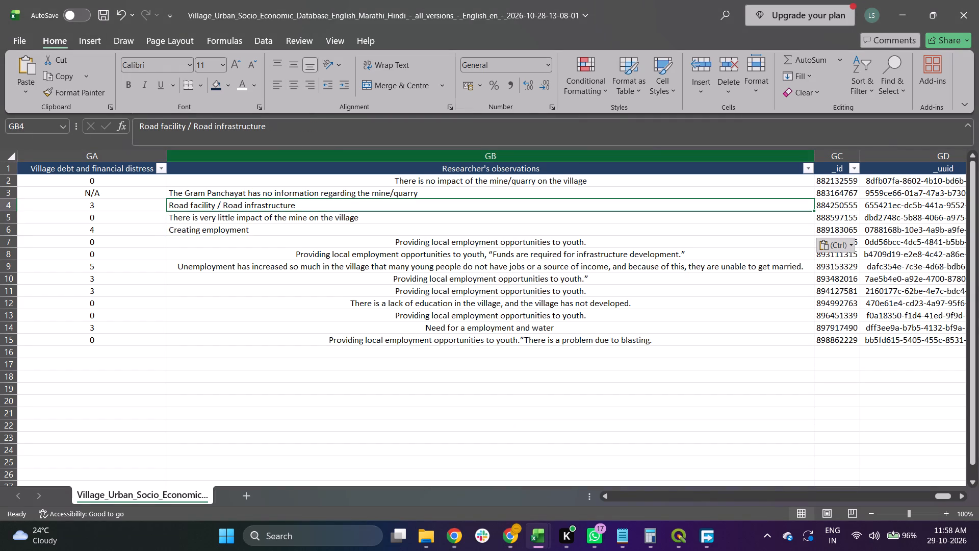
Center the text horizontally in the entire Researcher's observations column.
left_click(463, 155)
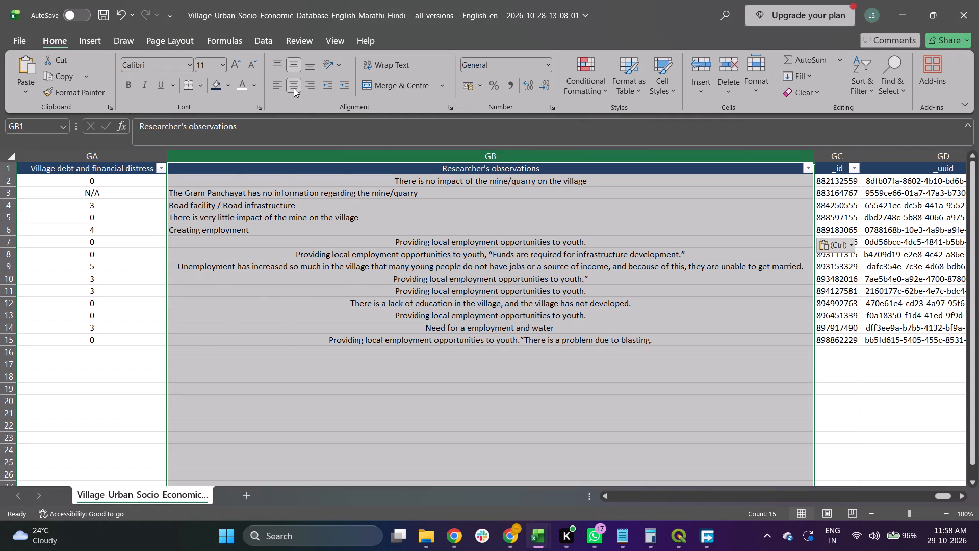
left_click(294, 88)
left_click(294, 88)
Review row 15 across the submission metadata columns from _id to _index, returning to Village debt and financial distress.
left_click(464, 340)
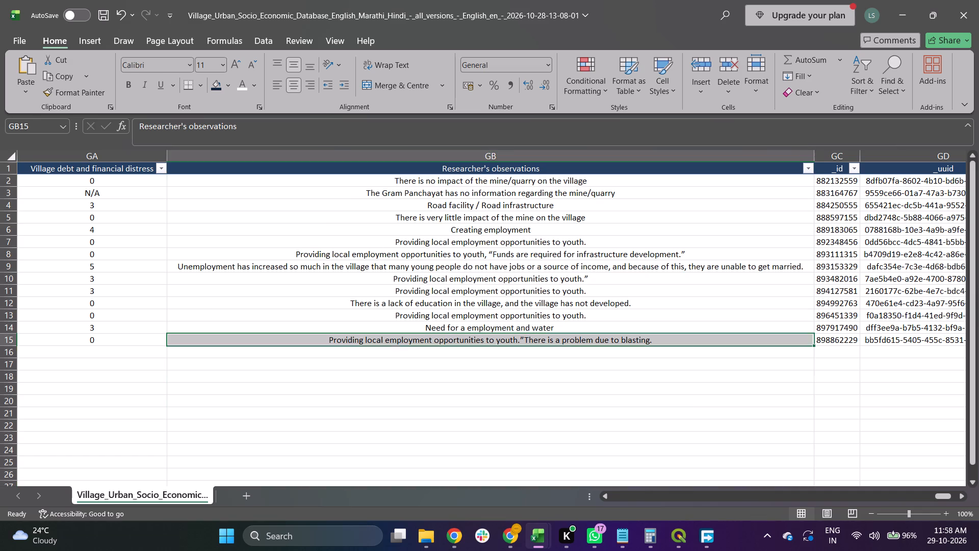
key("Right")
key("Right")
key("Right")
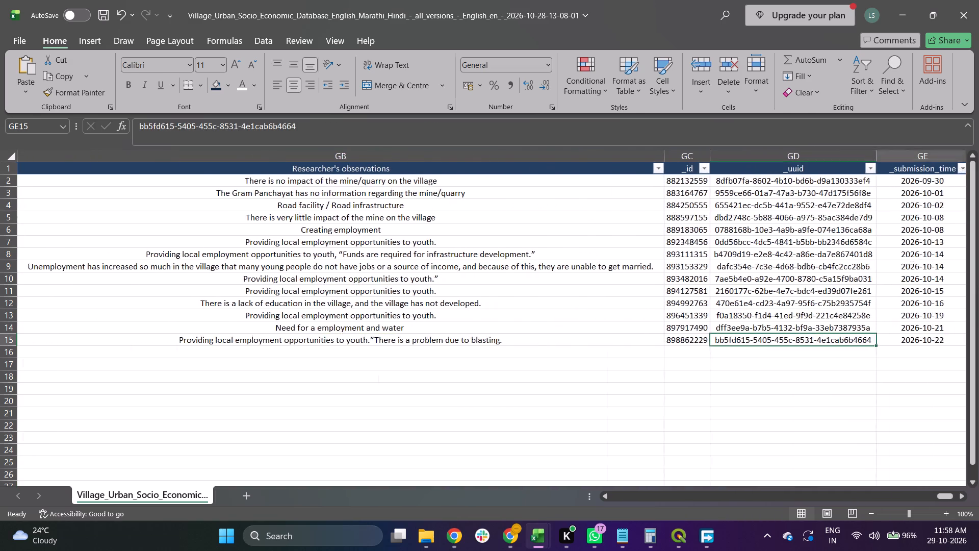
key("Right")
key("Right")
key("Right")
key("Right")
key("Right")
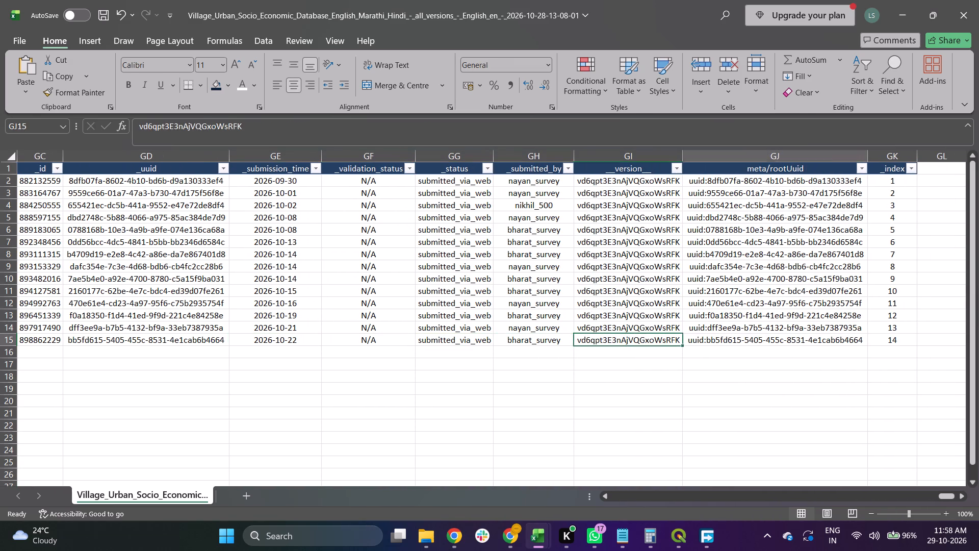
key("Right")
key("Right")
key("Left")
key("Left")
key("Left")
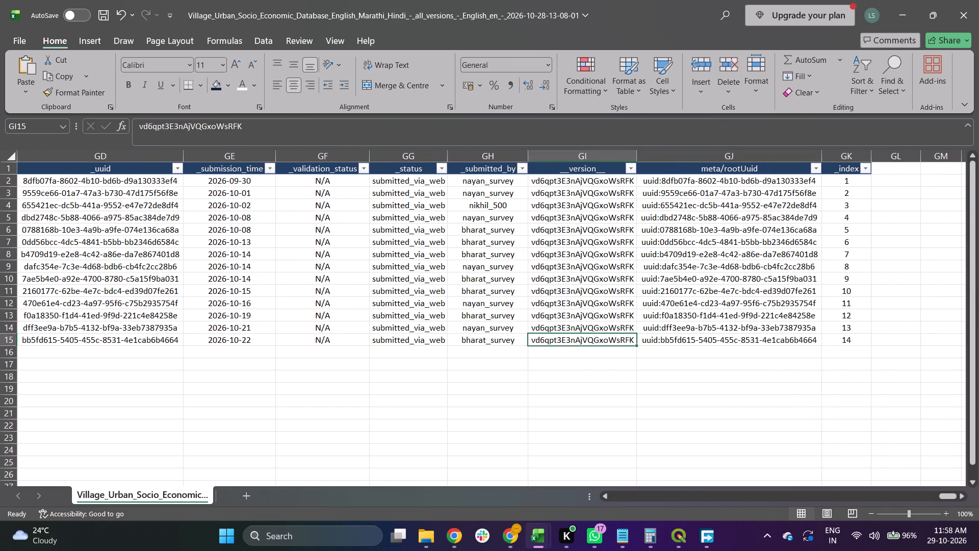
key("Left")
key("Left")
key("Left")
key("Left")
key("Left")
key("Left")
key("Left")
key("Left")
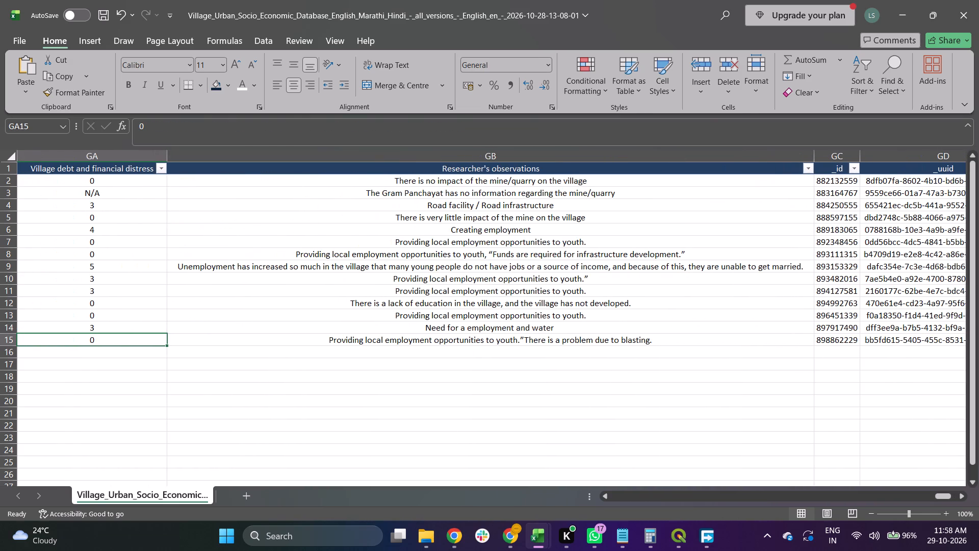
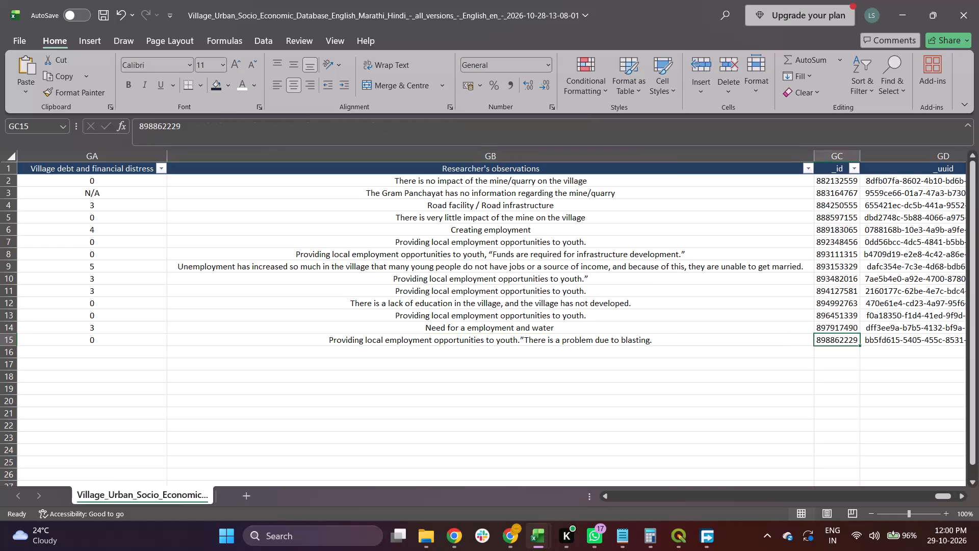
Review row 13 across the submission metadata columns from _id to _index.
key("Up")
key("Up")
key("Right")
key("Right")
key("Right")
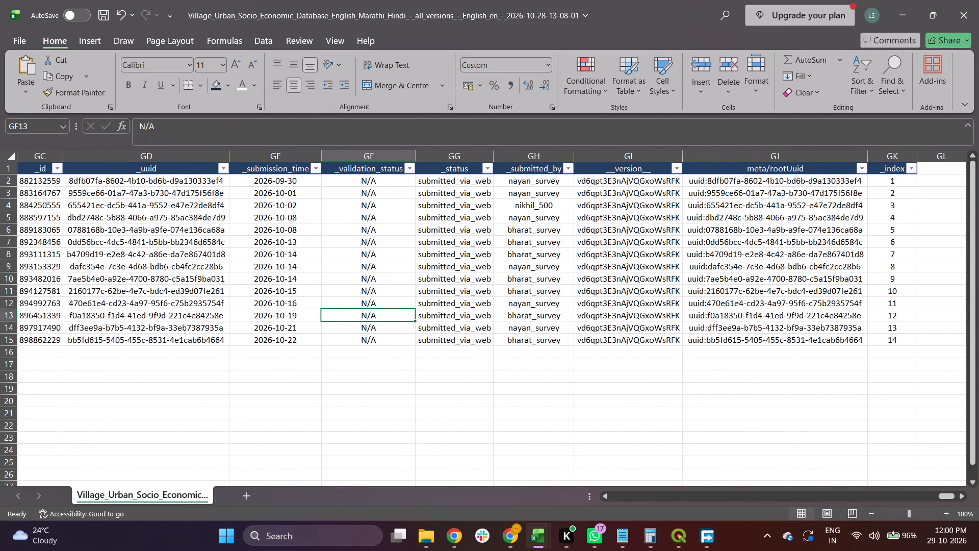
key("Right")
key("Right")
key("Right")
key("Right")
key("Right")
key("Right")
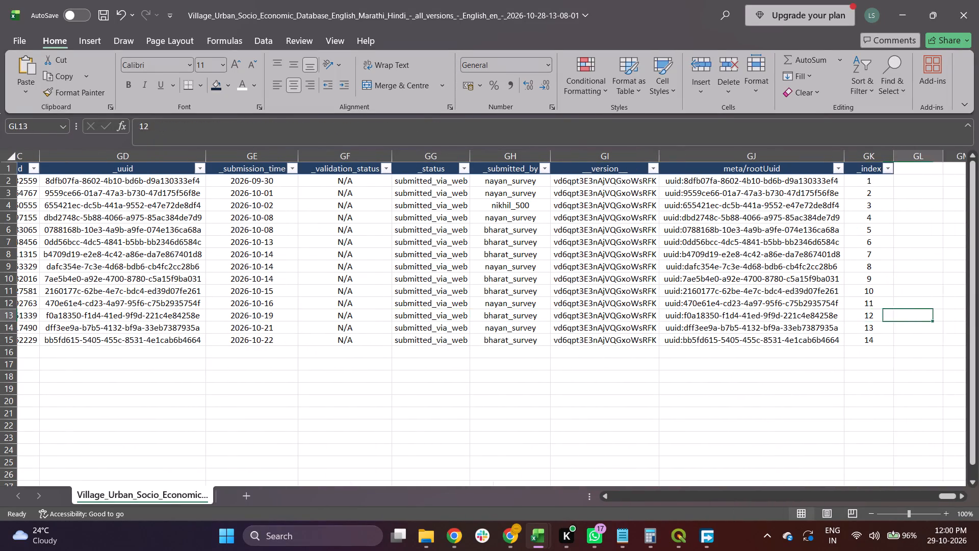
key("Right")
Review row 13 back from _index through the dependency and community group columns to Logistics.
key("Left")
key("Left")
key("Left")
key("Left")
key("Left")
key("Left")
key("Left")
key("Left")
key("Left")
key("Left")
key("Left")
key("Left")
key("Left")
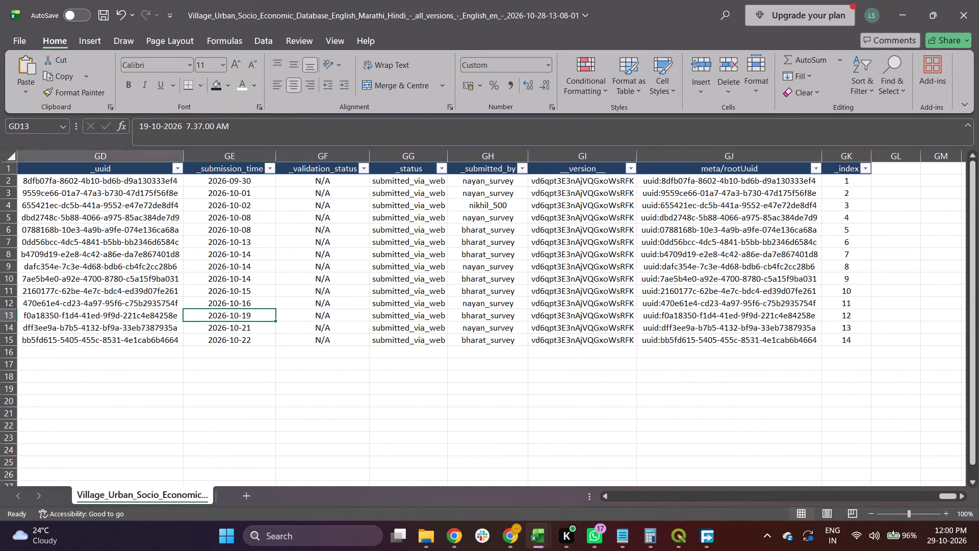
key("Left")
key("Left")
key("Left")
key("Left")
key("Left")
key("Left")
key("Left")
key("Left")
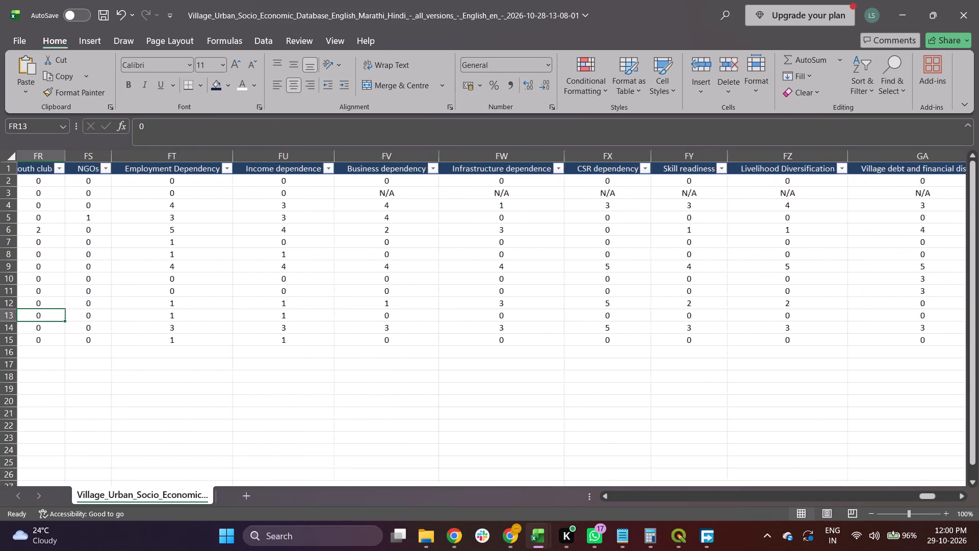
key("Left")
key("Left")
key("Left")
key("Left")
key("Left")
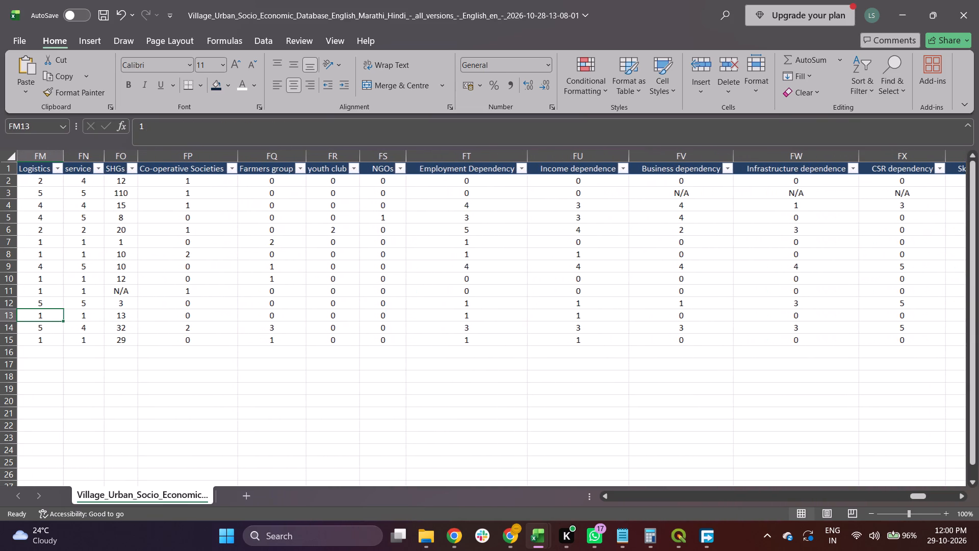
Switch to the Tracker workbook and examine the Amalgamated Inder Kamptee Deep OC row across the survey groups on the Household sheet.
key("alt+Tab")
key("alt+Right")
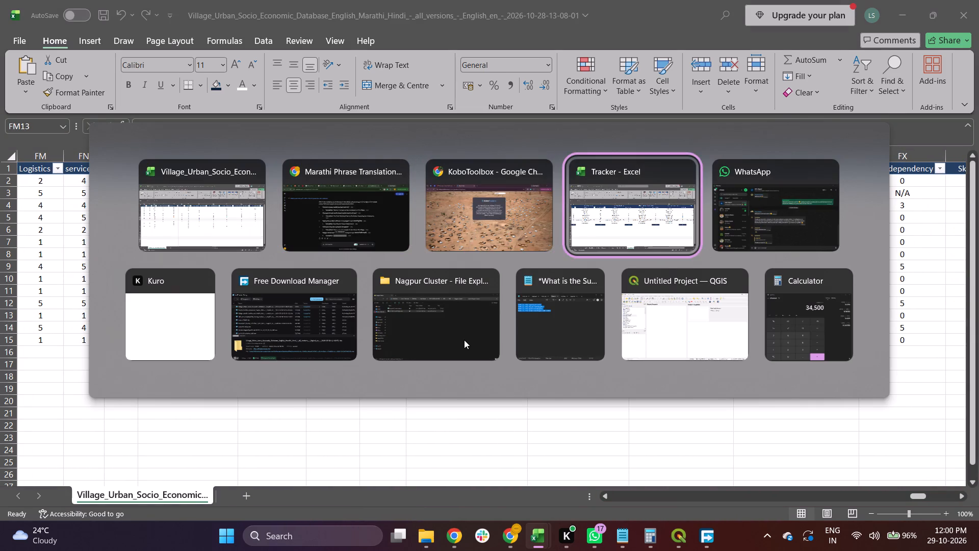
key("alt+Right")
key("Right")
key("Right")
key("Right")
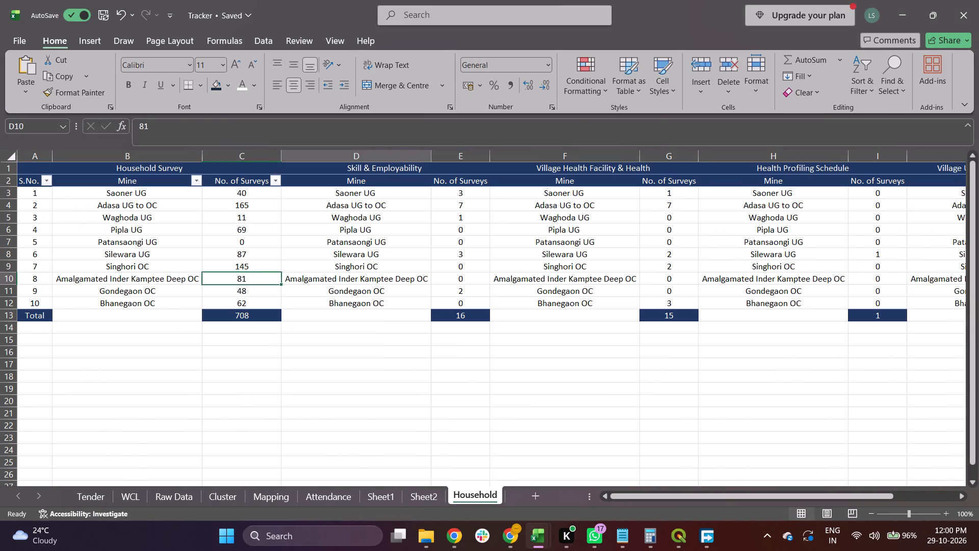
key("Right")
key("Right")
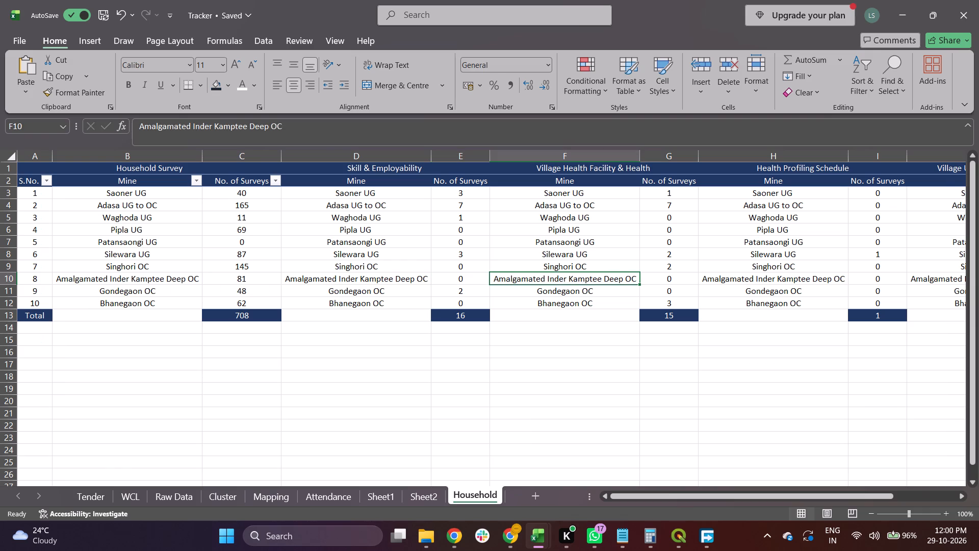
key("Right")
key("Left")
key("Right")
key("Right")
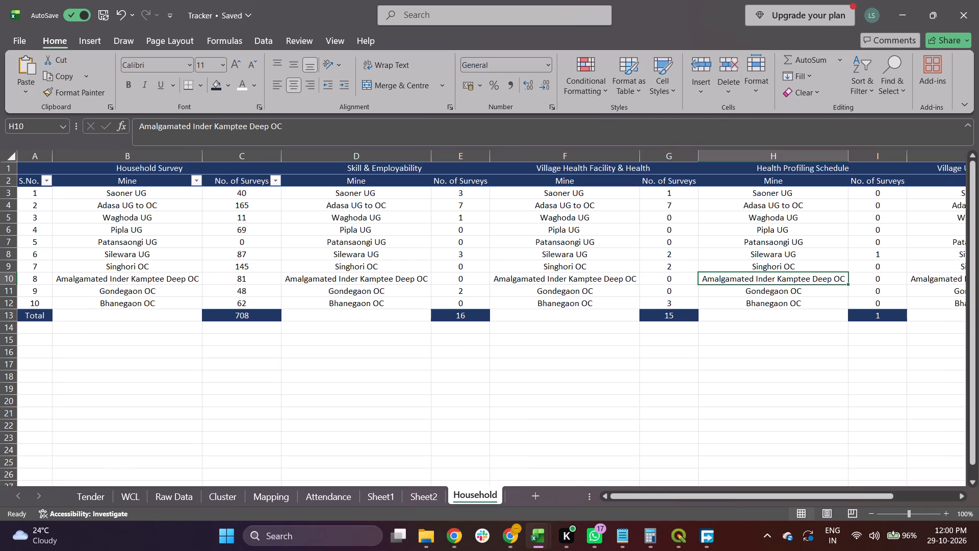
Return to the village survey workbook and review row 13 from Logistics back to preferred area/Manufacturing, glancing at the Tracker in between.
key("alt+Tab")
key("Left")
key("Left")
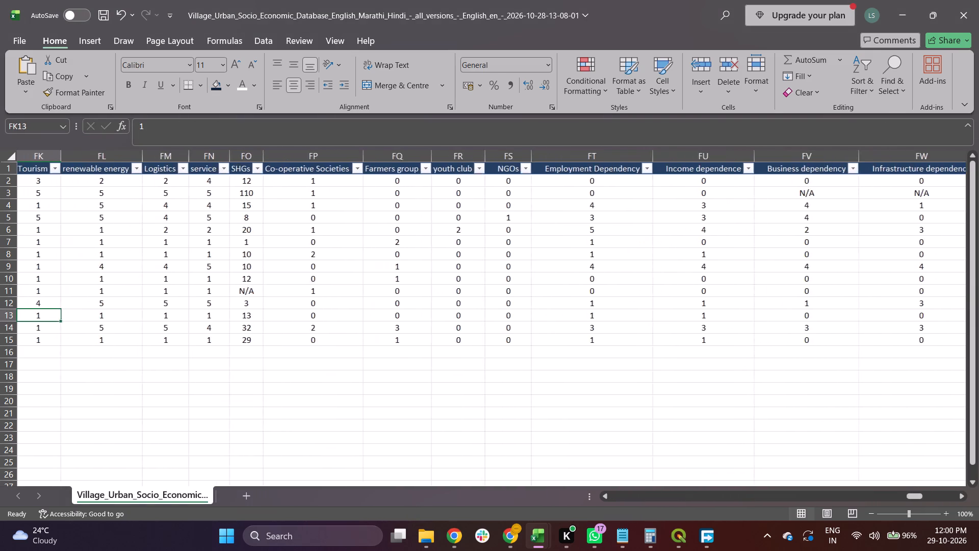
key("Left")
key("Left")
key("Left")
key("Left")
key("Left")
key("Left")
key("Left")
key("Left")
key("alt+Tab")
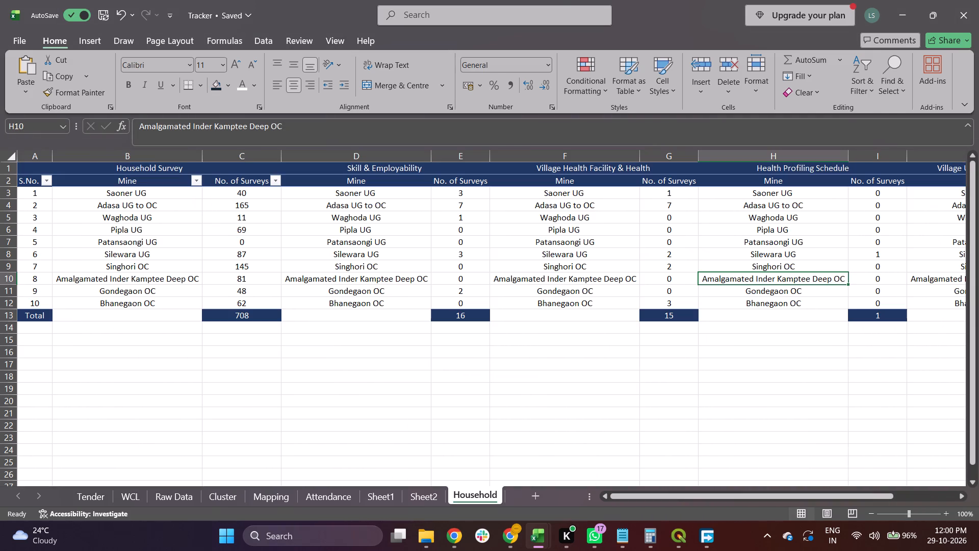
key("alt+Tab")
key("Left")
key("Left")
key("Left")
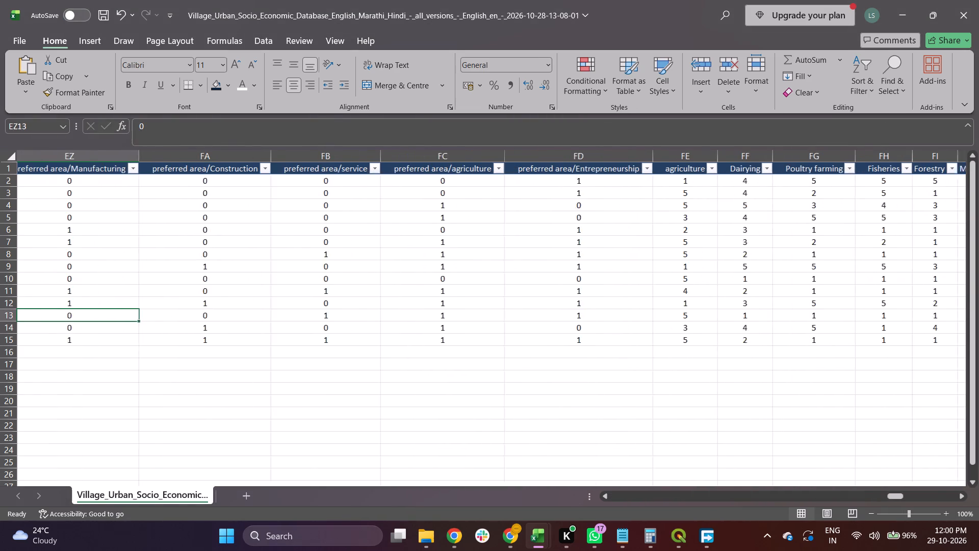
Review row 13 from preferred area/Manufacturing forward through the dependency and observation columns to _submitted_by.
key("Right")
key("Right")
key("Right")
key("Right")
key("Right")
key("Right")
key("Right")
key("Right")
key("Right")
key("Right")
key("Right")
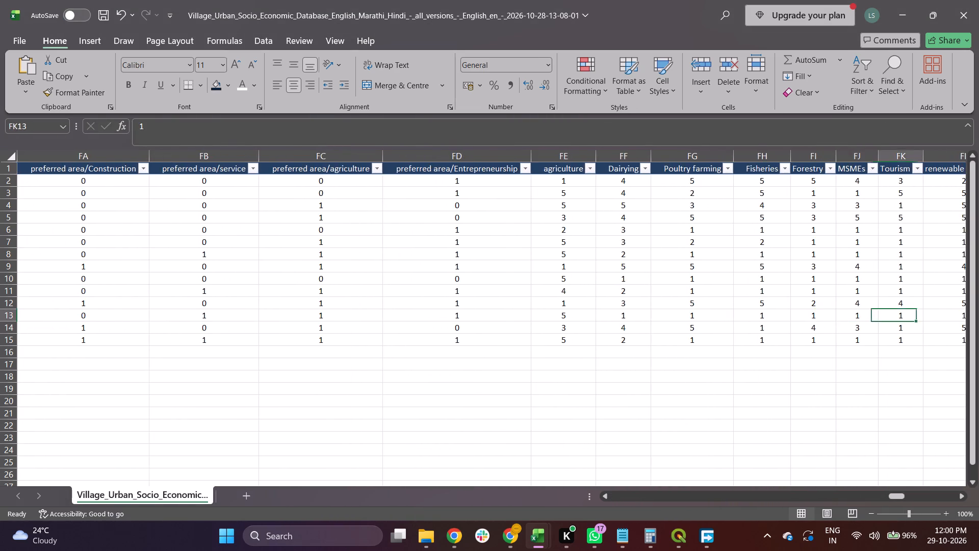
key("Right")
key("Right")
key("Right")
key("Right")
key("Right")
key("Right")
key("Right")
key("Right")
key("Right")
key("Right")
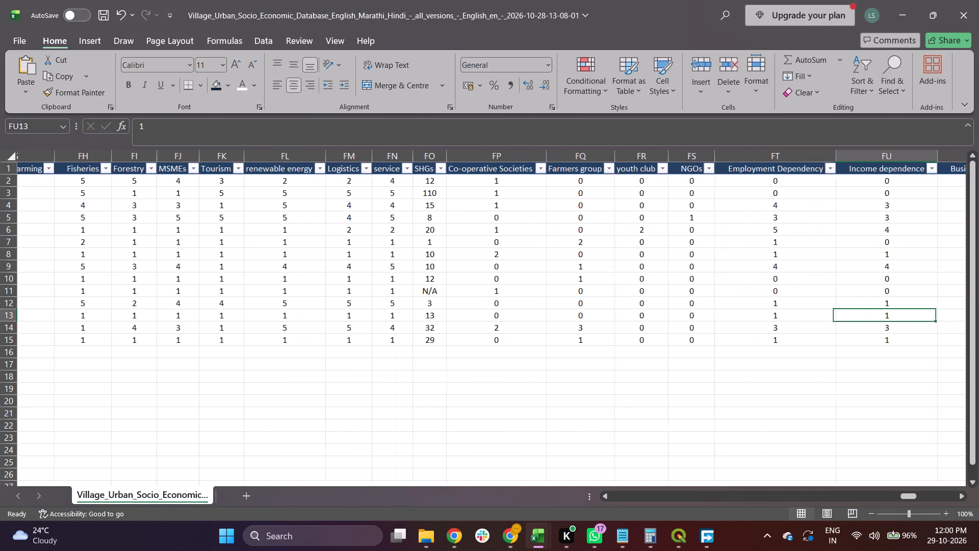
key("Right")
key("Right")
key("Right")
key("Right")
key("Right")
key("Right")
key("Right")
key("Right")
key("Right")
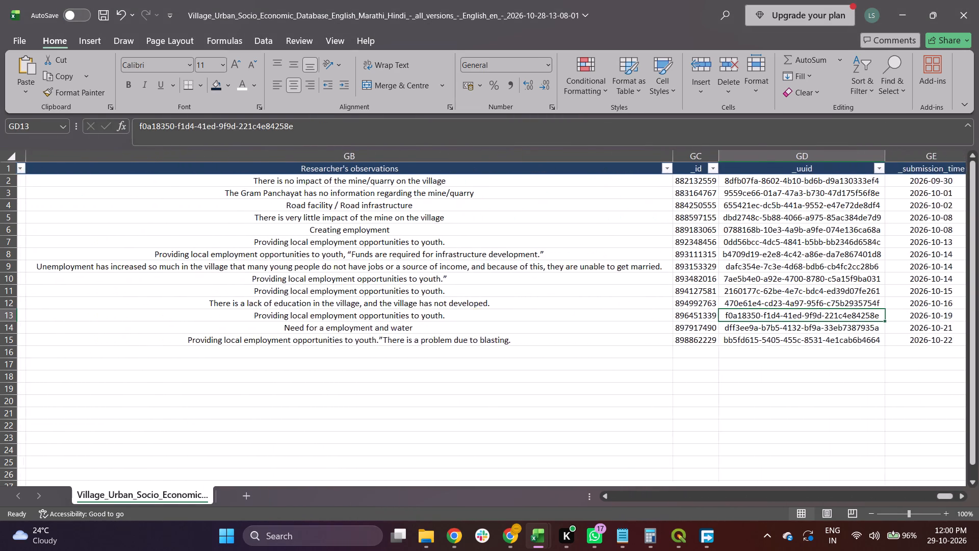
key("Left")
key("Left")
key("Right")
key("Right")
key("Right")
key("Right")
key("Right")
key("Right")
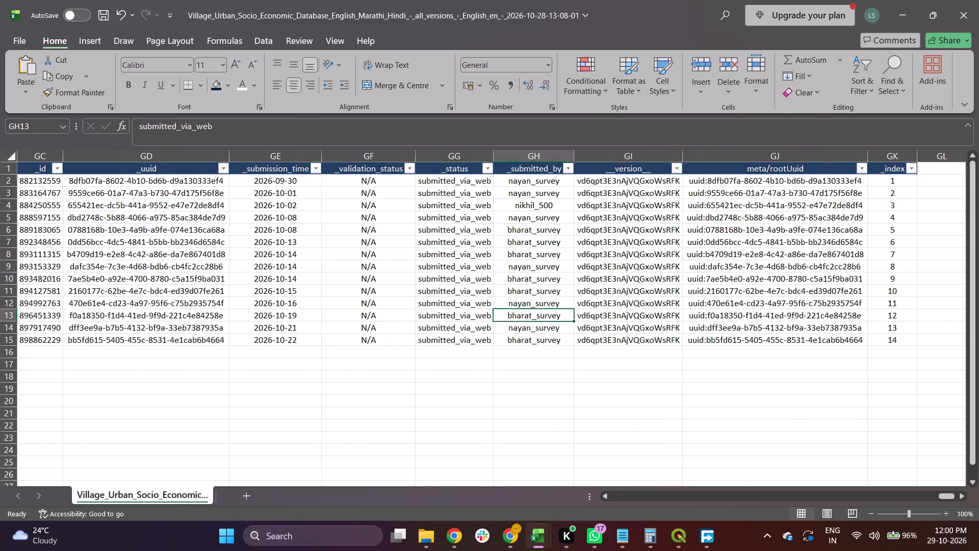
Rename the _index column header in GK1 as "Index".
key("Right")
key("Right")
key("Right")
key("Up")
key("Up")
key("Up")
key("Up")
key("Up")
key("Up")
key("Up")
key("Up")
key("Up")
key("Up")
key("Up")
key("Up")
key("Up")
key("Up")
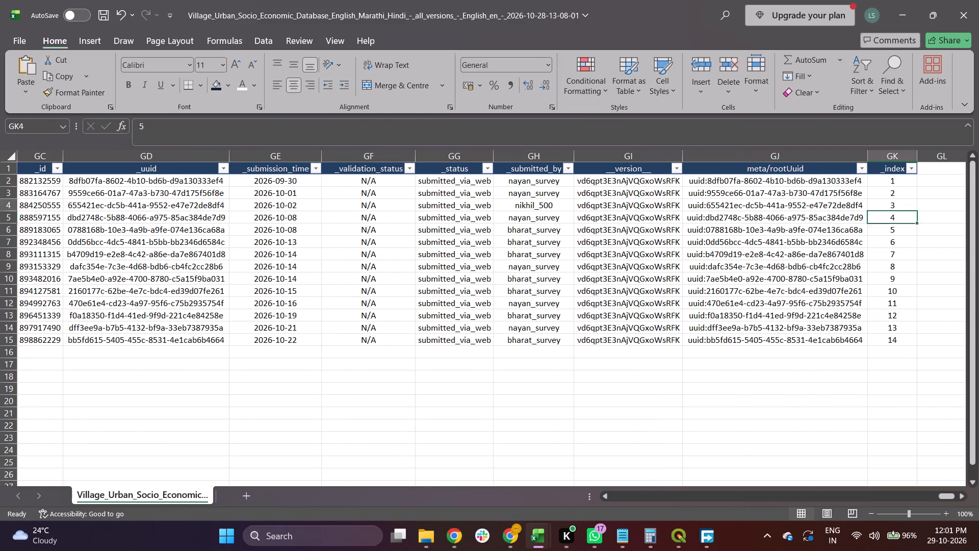
left_click(391, 127)
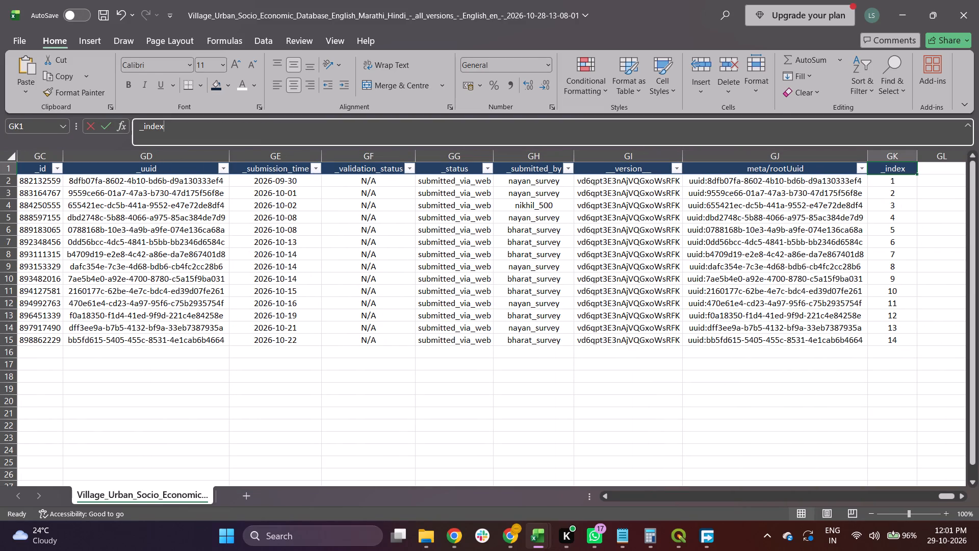
key("Left")
key("Left")
key("Left")
key("Left")
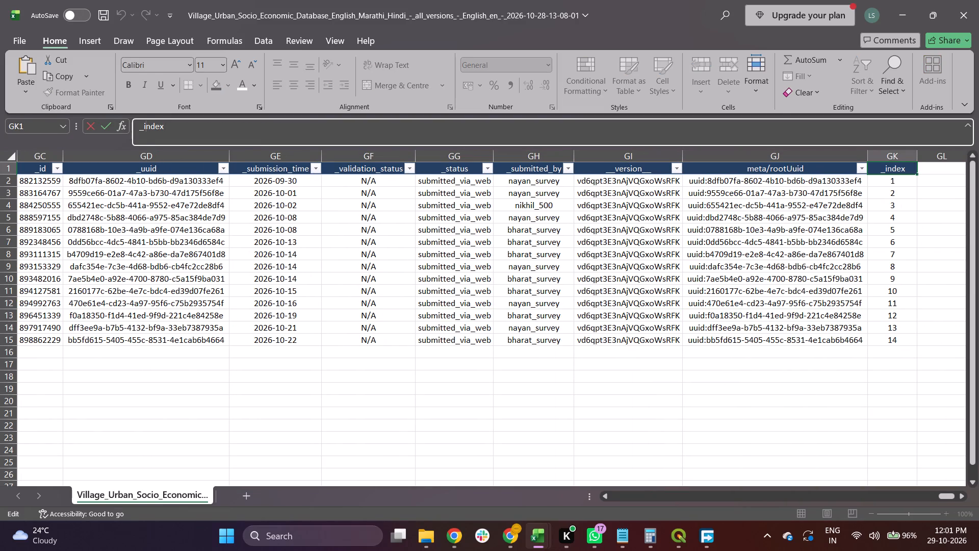
key("BackSpace")
key("BackSpace")
key("shift+i")
key("Tab")
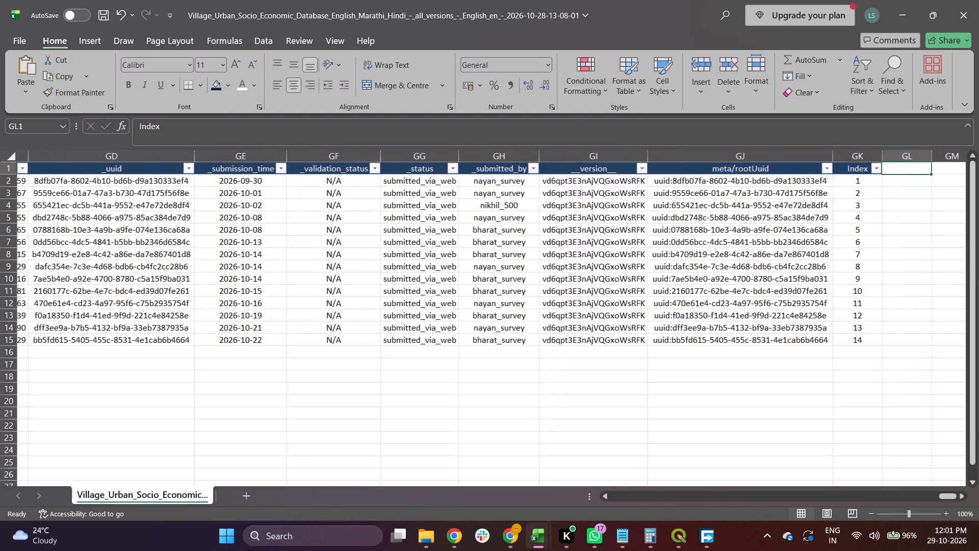
Open the meta/rootUuid header in GJ1 for editing near the beginning of its text.
key("Left")
key("Left")
left_click(391, 127)
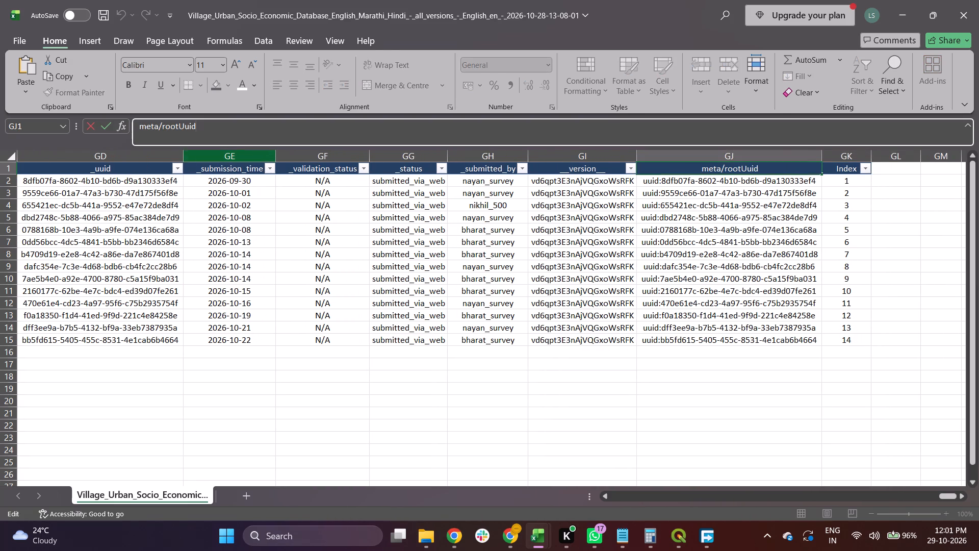
left_click(145, 127)
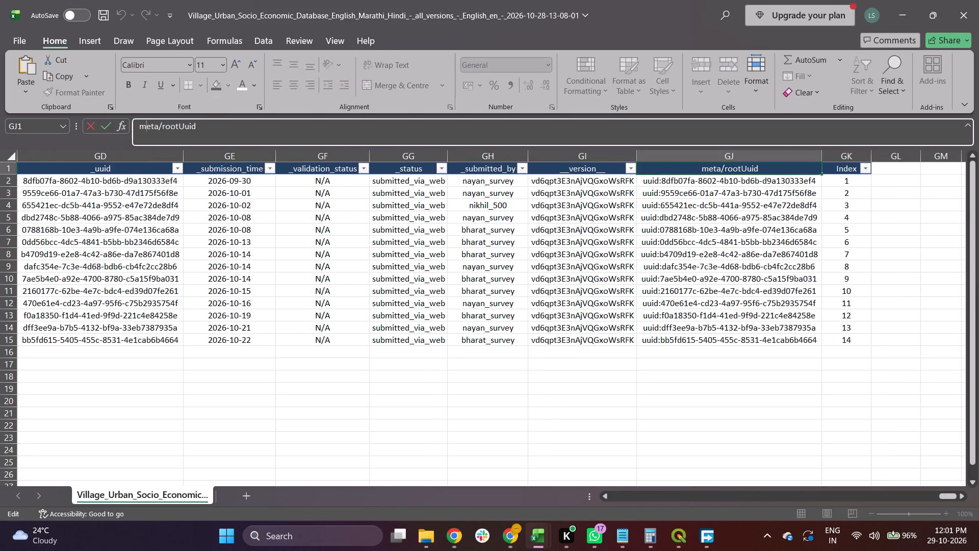
Capitalise the first letter of the GJ1 header so it reads "Meta/rootUuid".
key("BackSpace")
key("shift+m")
key("Tab")
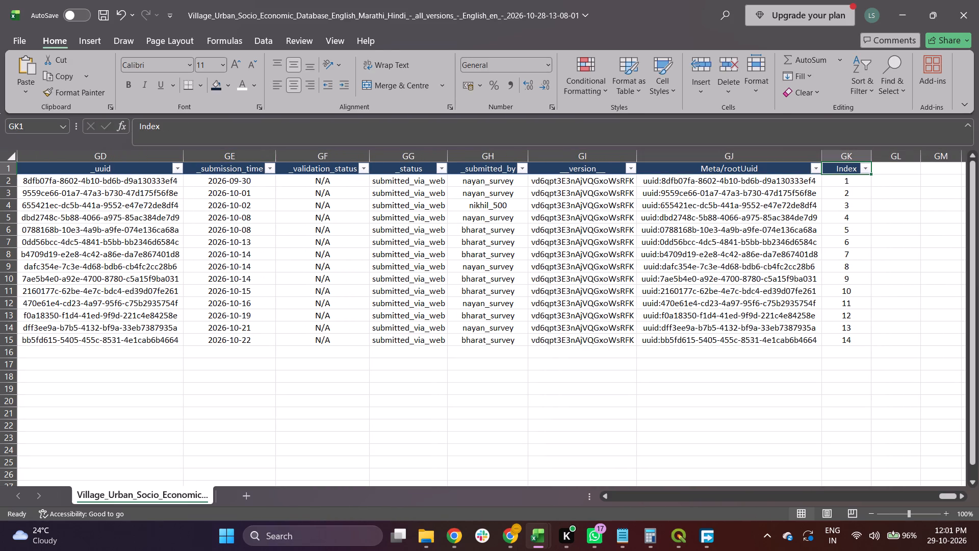
Rename the __version__ column header in GI1 as "Version", removing the underscores on both sides.
key("Left")
key("Left")
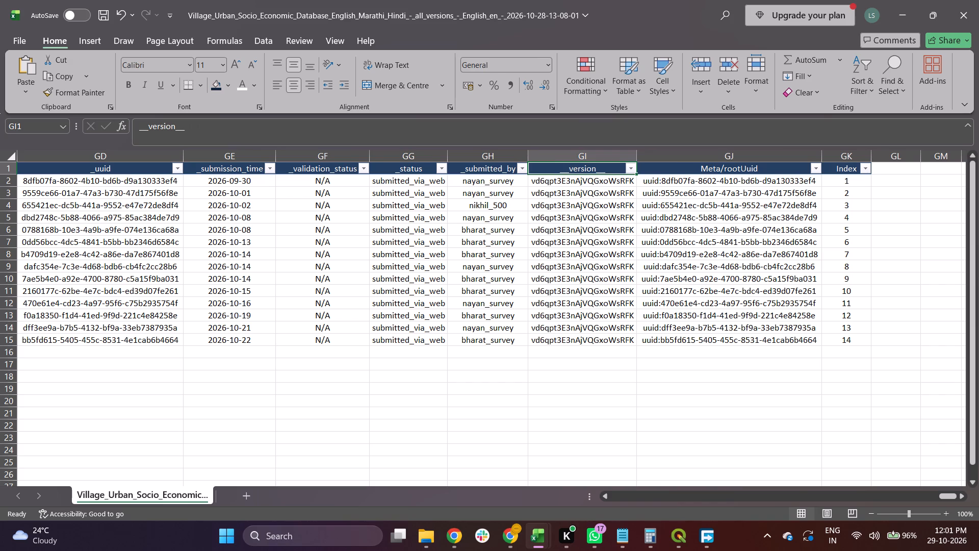
left_click(152, 127)
key("Left")
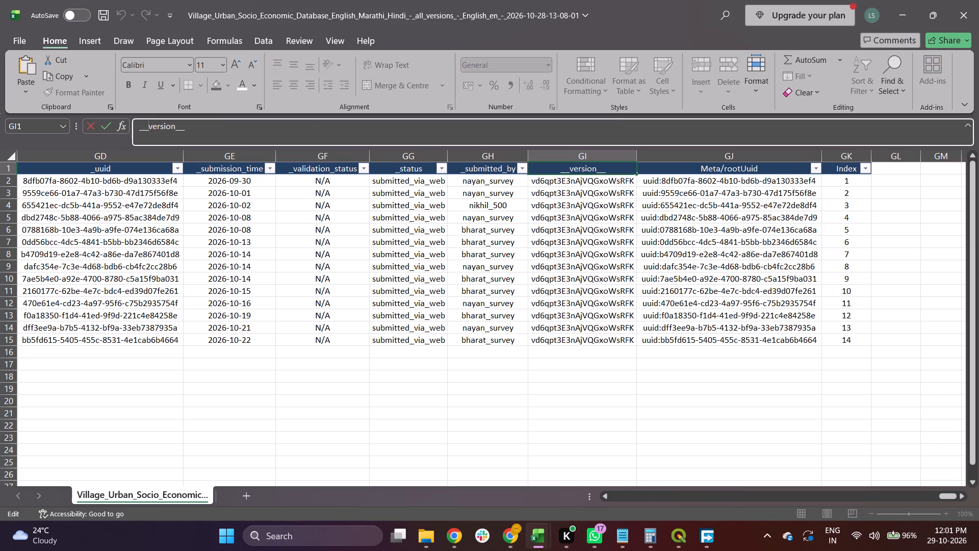
key("BackSpace")
key("BackSpace")
key("BackSpace")
key("Right")
key("BackSpace")
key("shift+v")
key("Right")
key("Right")
key("Right")
key("Right")
key("Right")
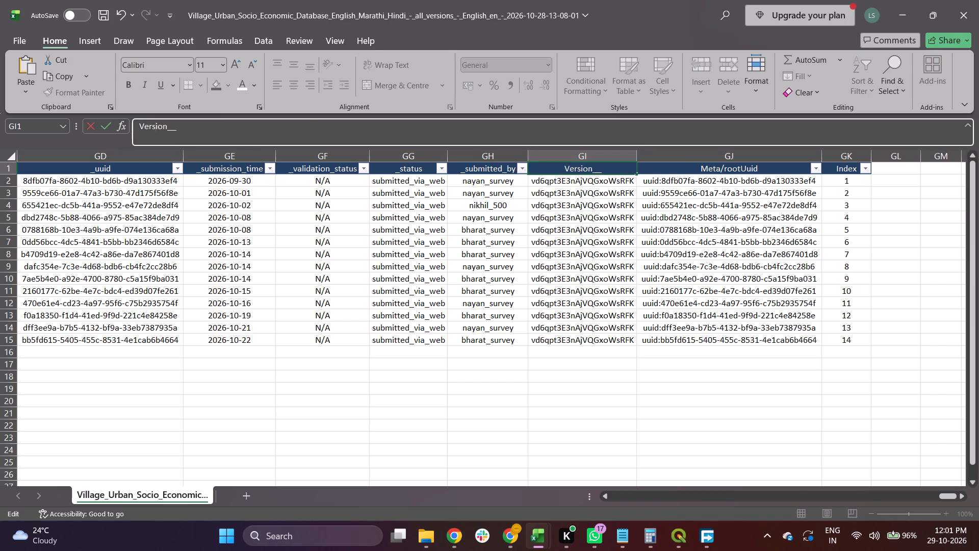
key("Right")
key("Right")
key("Right")
key("BackSpace")
key("BackSpace")
key("Tab")
Rename the _submitted_by column header in GH1 as "Submitted by".
key("Left")
key("Left")
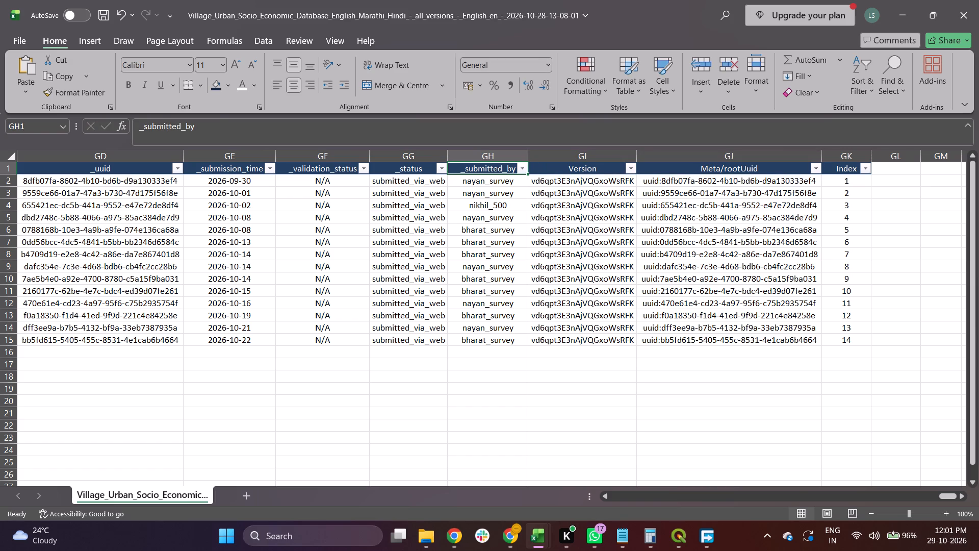
key("Left")
key("Right")
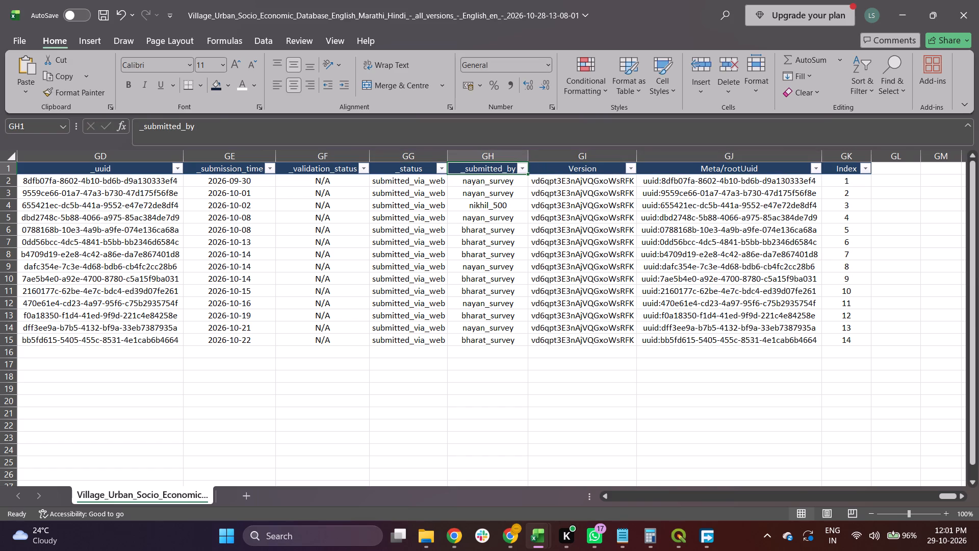
left_click(152, 127)
key("Left")
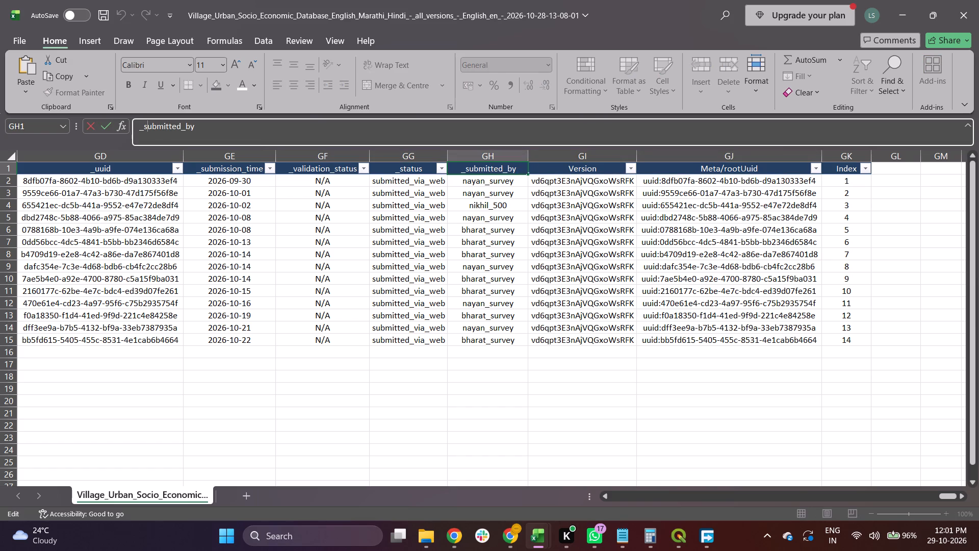
key("BackSpace")
key("BackSpace")
key("BackSpace")
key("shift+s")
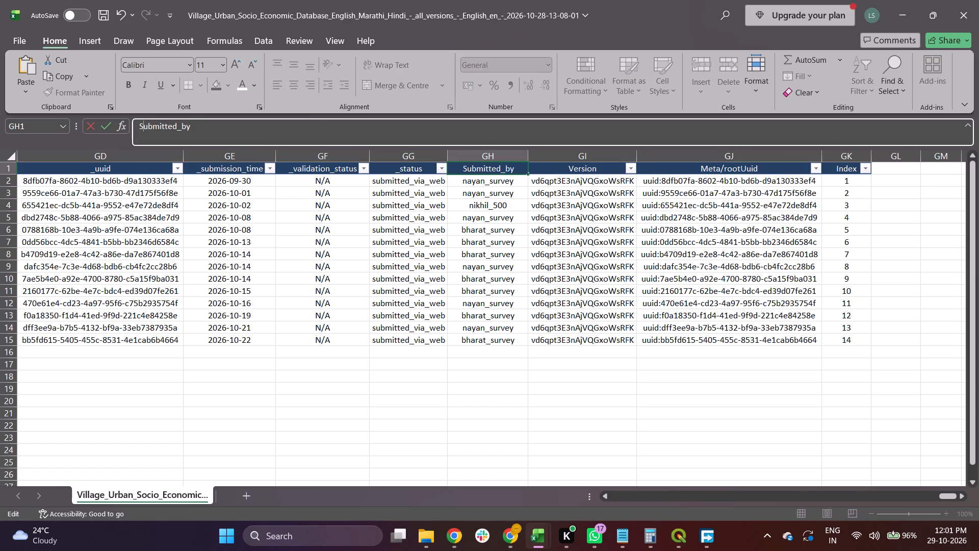
key("Right")
key("Right")
key("Right")
key("Right")
key("Right")
key("Right")
key("Right")
key("Right")
key("Right")
key("BackSpace")
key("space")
key("Left")
key("Left")
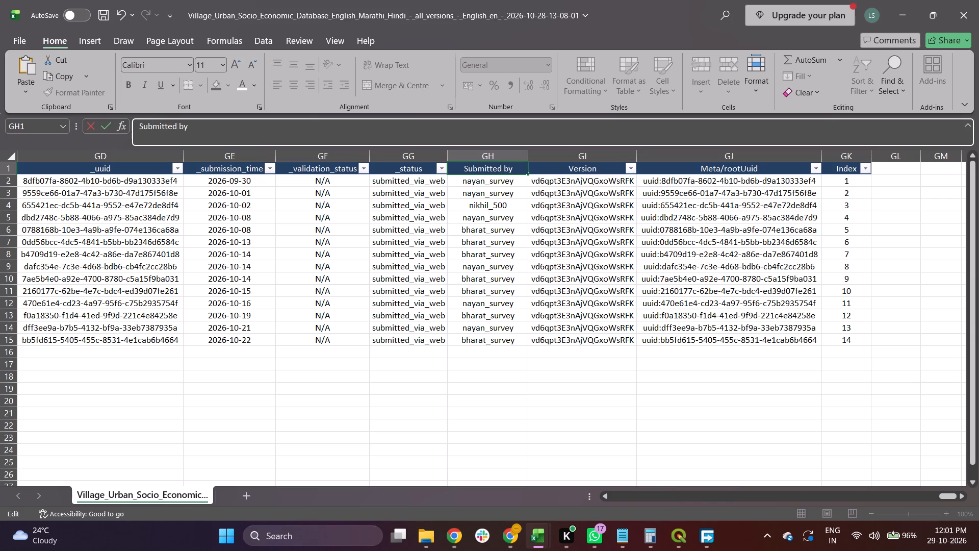
key("Tab")
Rename the _status column header in GG1 as "Status".
key("Left")
key("Left")
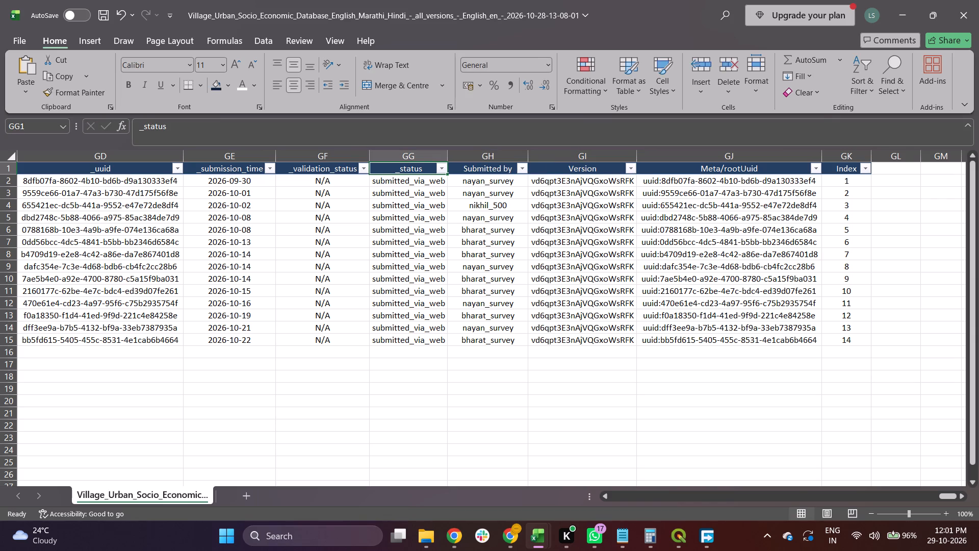
key("Left")
key("Right")
left_click(152, 127)
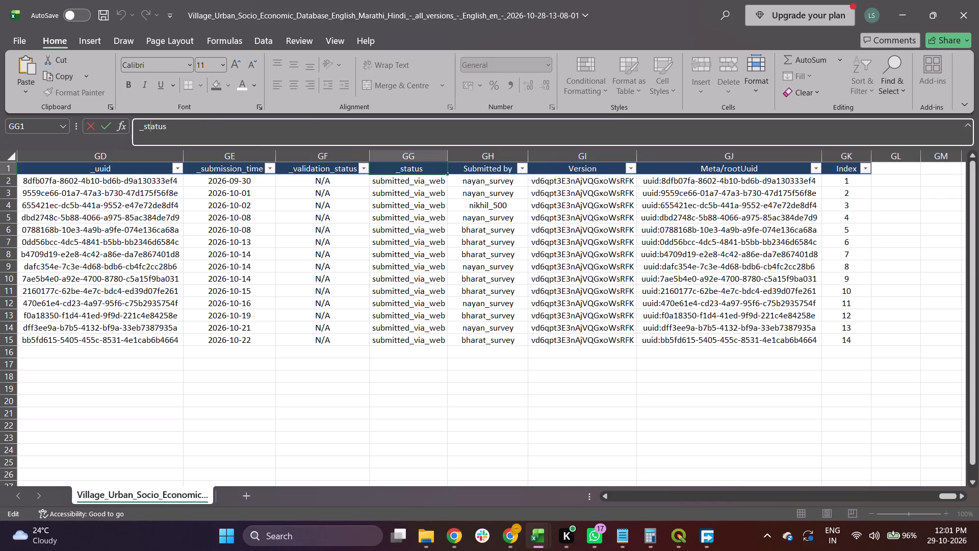
key("Left")
key("BackSpace")
key("BackSpace")
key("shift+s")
key("Tab")
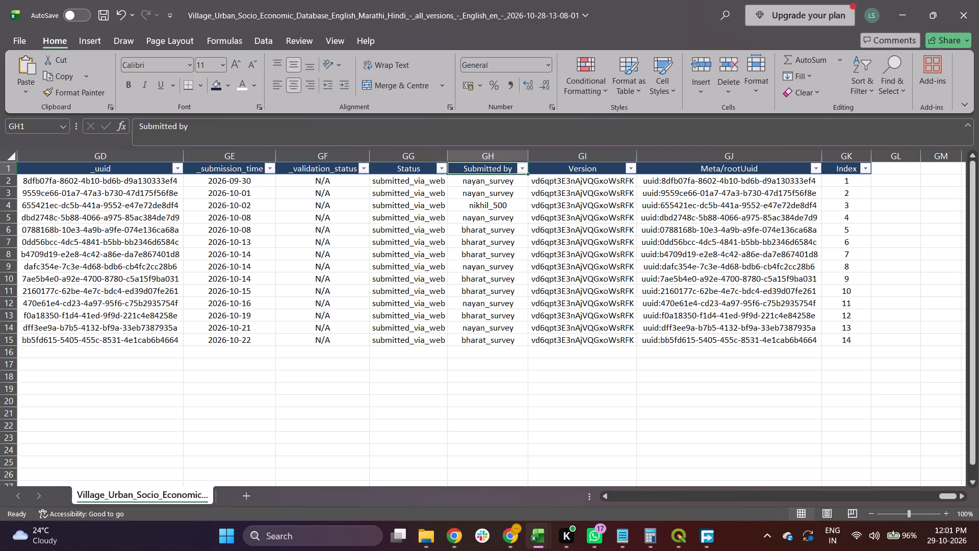
Rename the _validation_status column header in GF1 as "Validation Status".
key("Left")
key("Left")
left_click(152, 127)
key("Left")
key("Left")
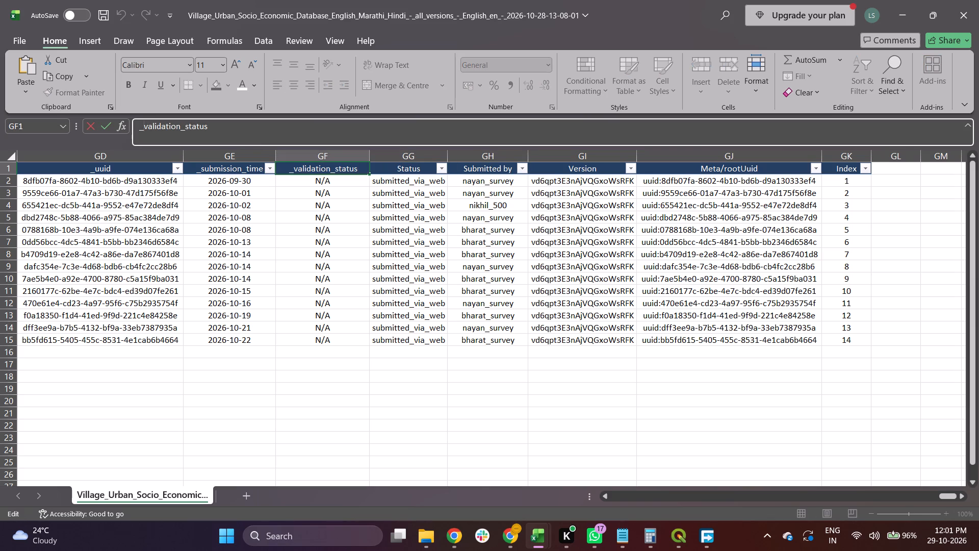
key("BackSpace")
key("Right")
key("BackSpace")
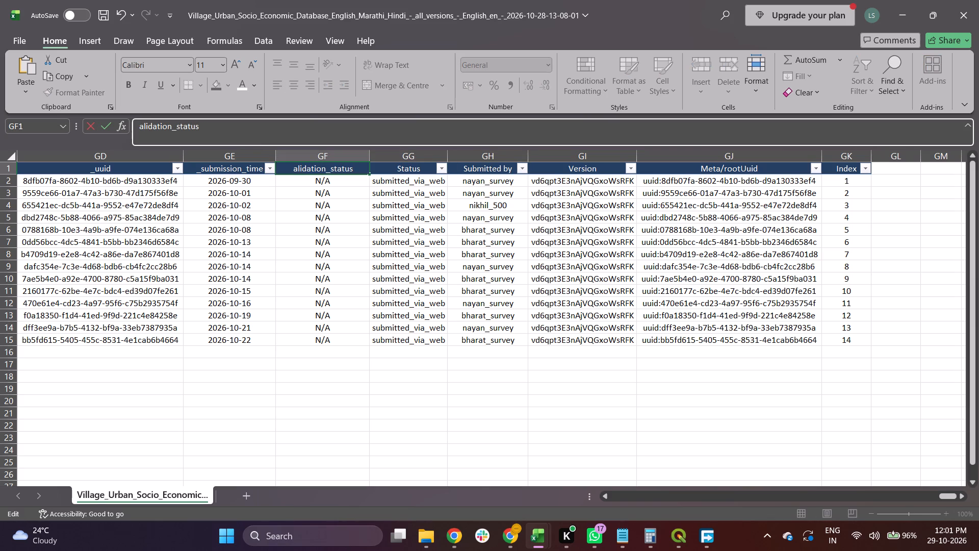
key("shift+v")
key("Right")
key("Right")
key("Right")
key("Right")
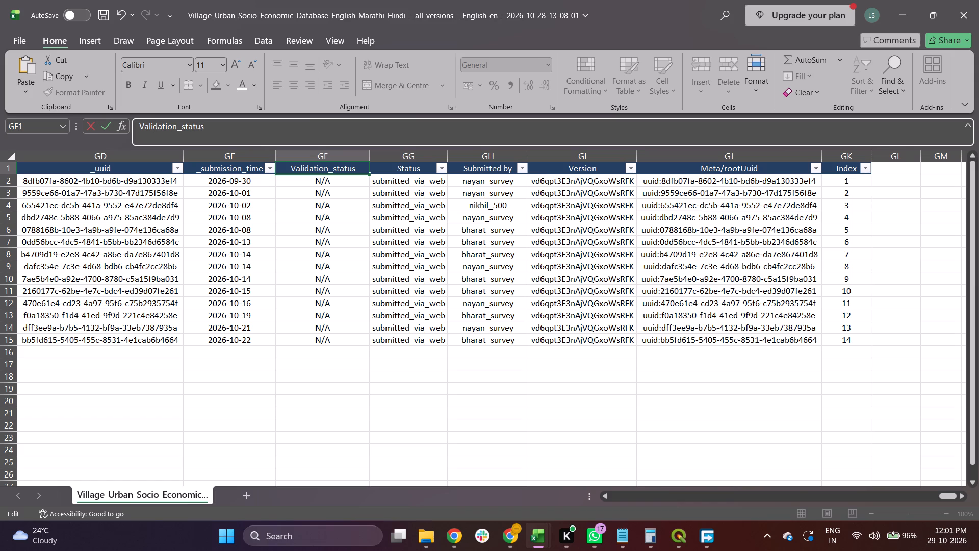
key("Right")
key("Right")
key("Right")
key("Right")
key("Right")
key("Right")
key("BackSpace")
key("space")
key("Right")
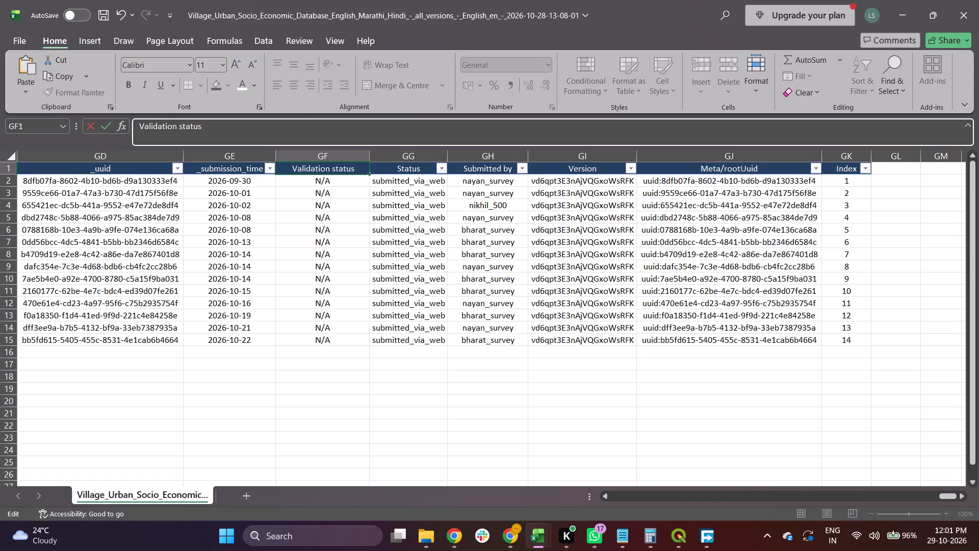
key("BackSpace")
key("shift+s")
key("Tab")
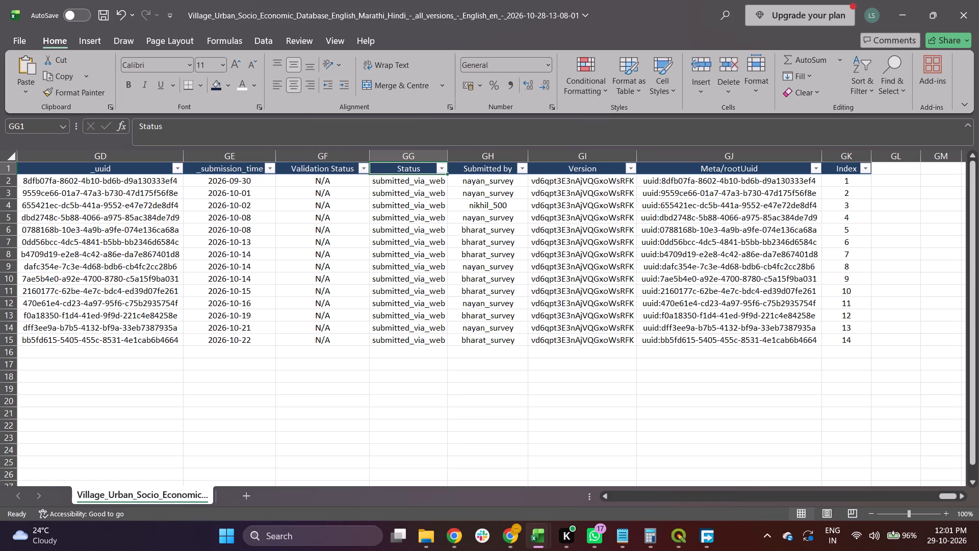
Capitalise the second word of the GH1 header so it reads "Submitted By".
key("Right")
key("Right")
key("Left")
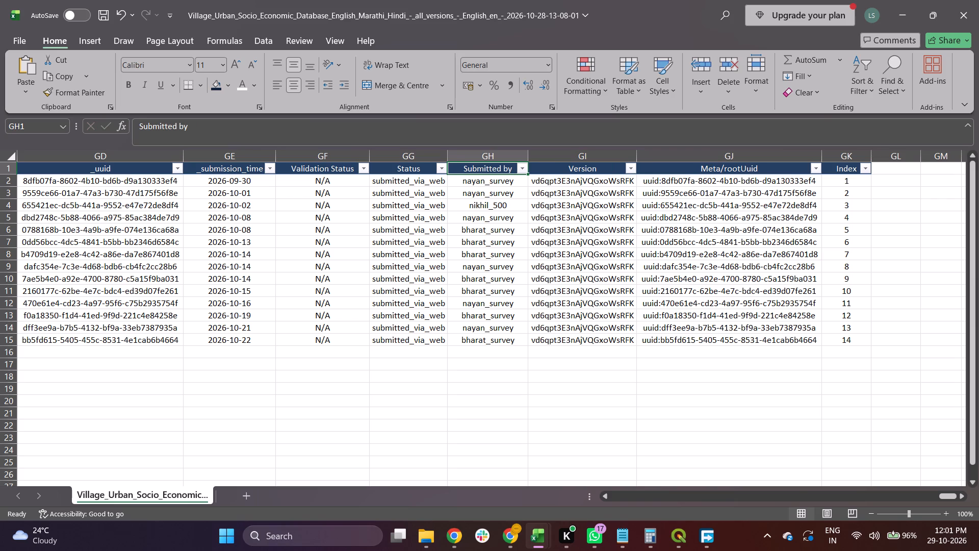
key("Right")
key("Left")
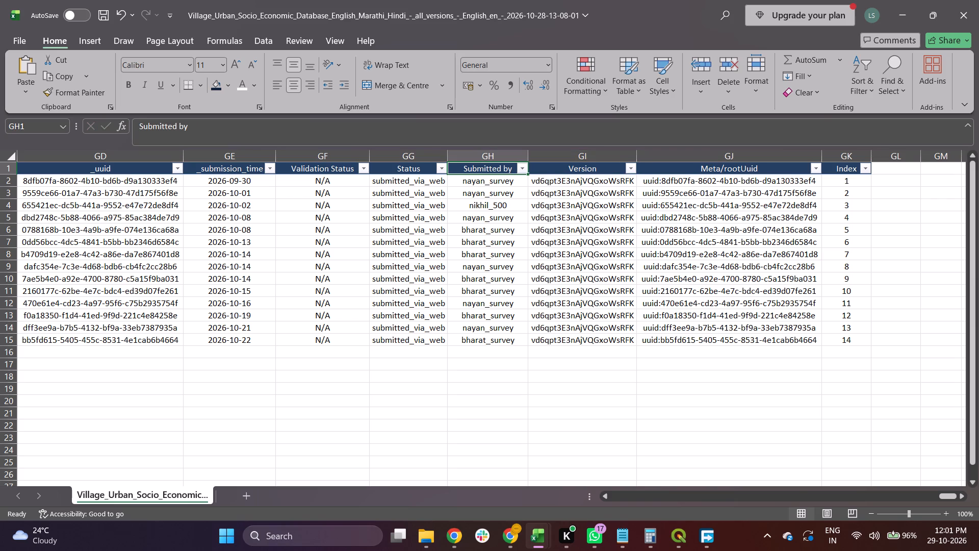
left_click(182, 126)
key("BackSpace")
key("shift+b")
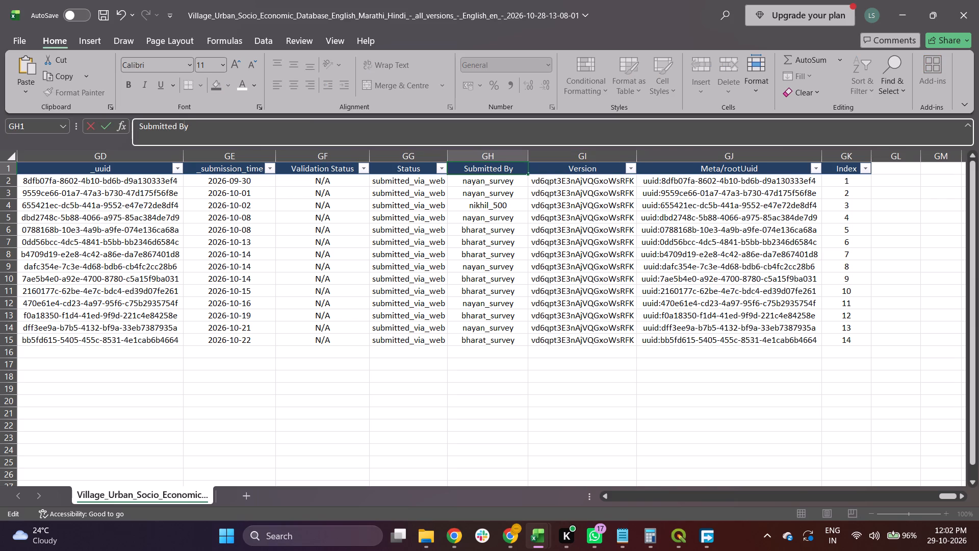
key("Tab")
Capitalise the "r" after the slash in the GJ1 header so it reads "Meta/RootUuid".
key("Left")
key("Right")
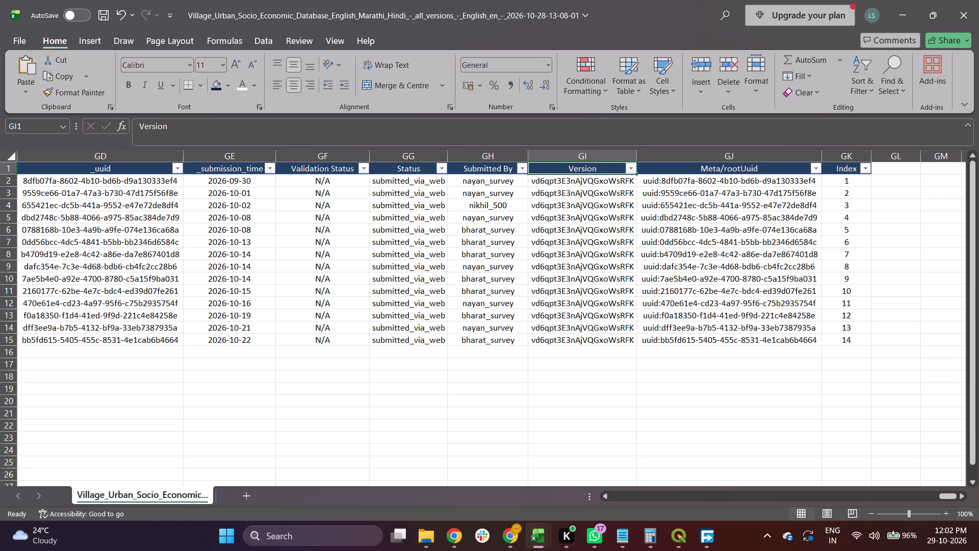
key("Right")
key("Right")
key("Left")
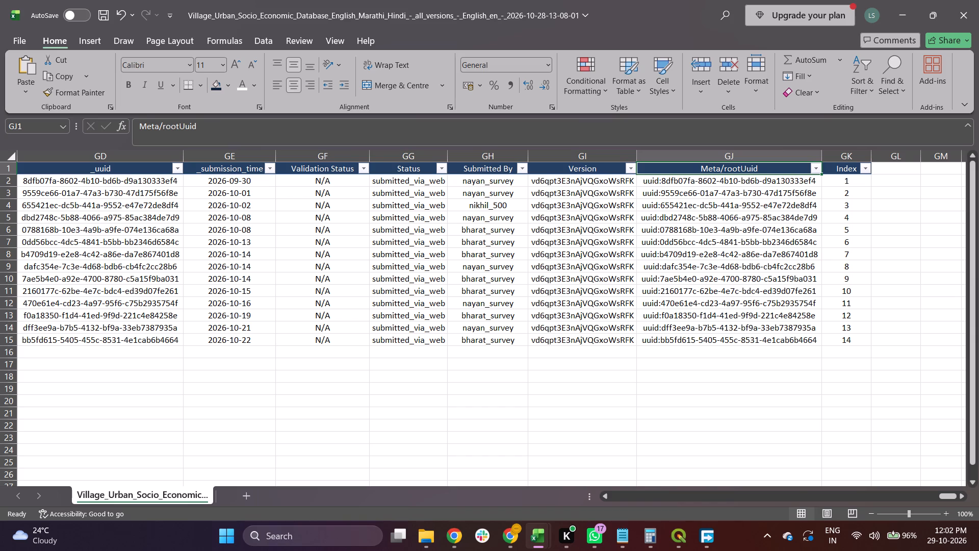
left_click(165, 128)
key("BackSpace")
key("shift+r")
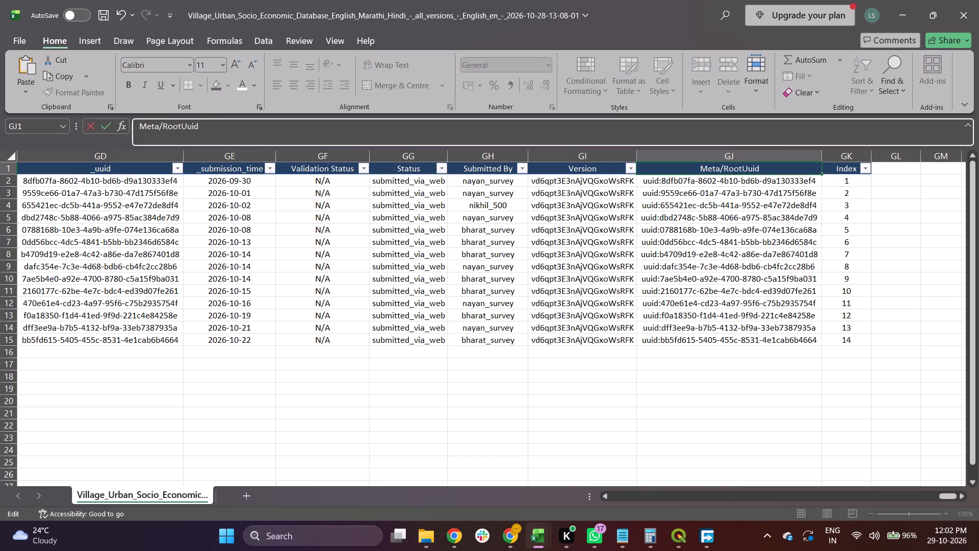
key("Tab")
Rename the _submission_time column header in GE1 as "Submission time".
key("Left")
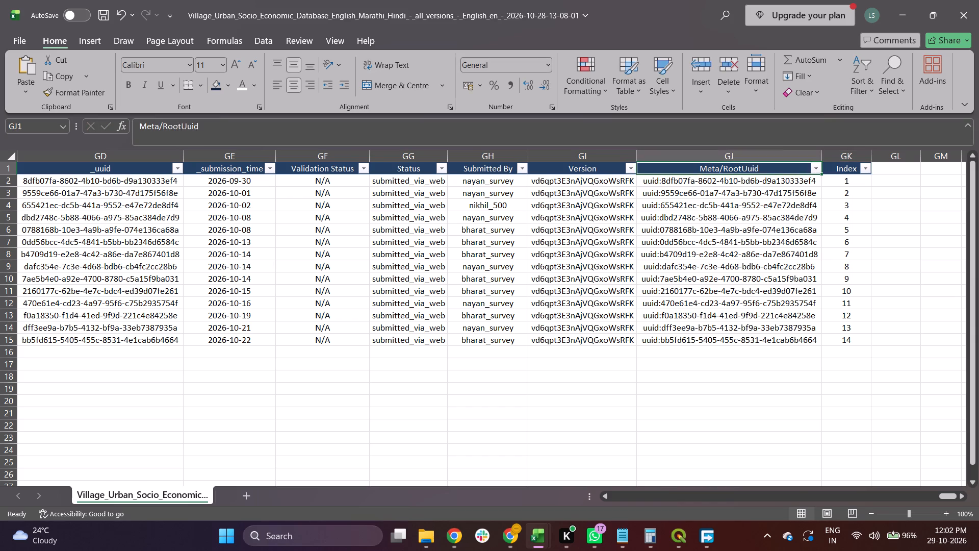
key("Left")
key("Left")
key("Left")
key("Left")
key("Left")
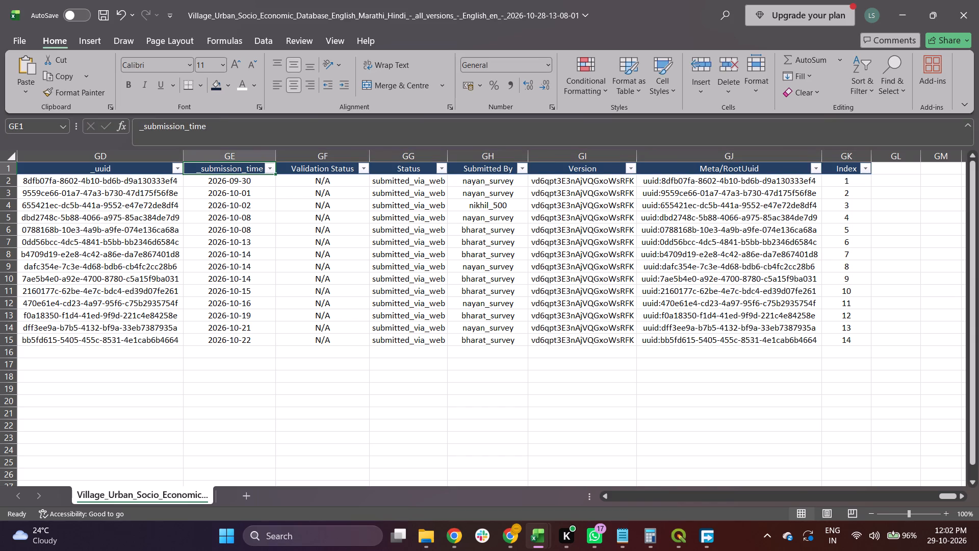
left_click(165, 128)
key("Left")
key("Left")
key("Left")
key("Left")
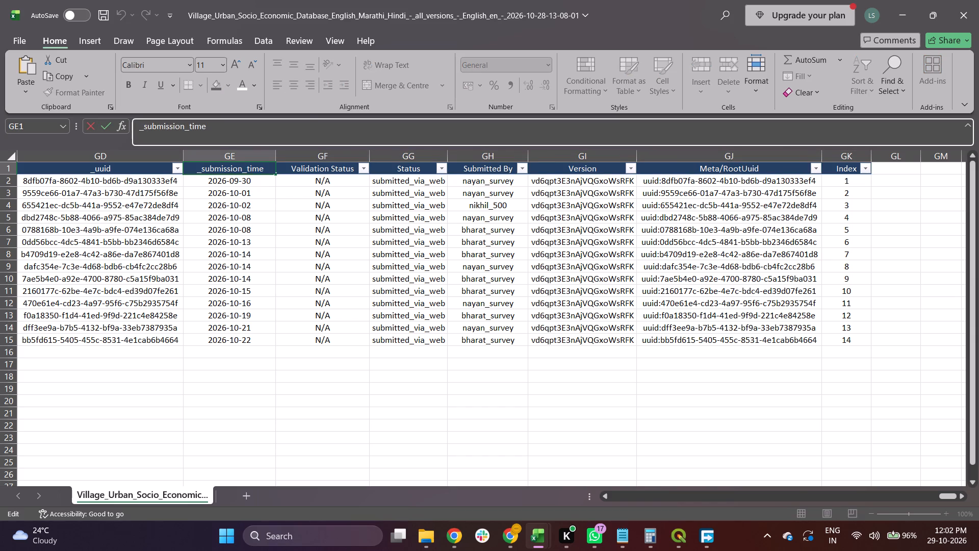
key("BackSpace")
key("BackSpace")
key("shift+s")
key("Right")
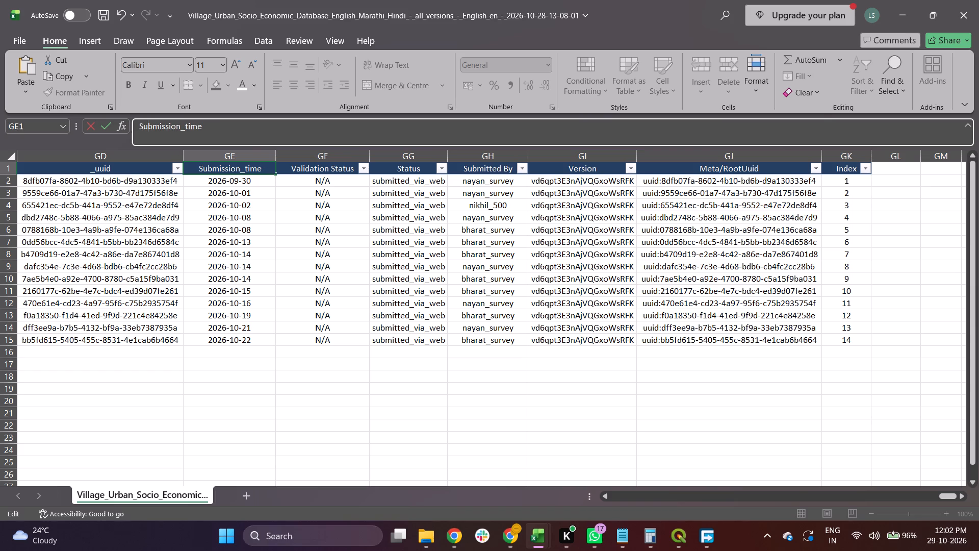
key("Right")
key("Right")
key("Right")
key("Right")
key("Right")
key("Right")
key("Right")
key("Right")
key("Right")
key("BackSpace")
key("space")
key("Left")
key("Tab")
Rename the _uuid column header in GD1 as "Uuid".
key("Left")
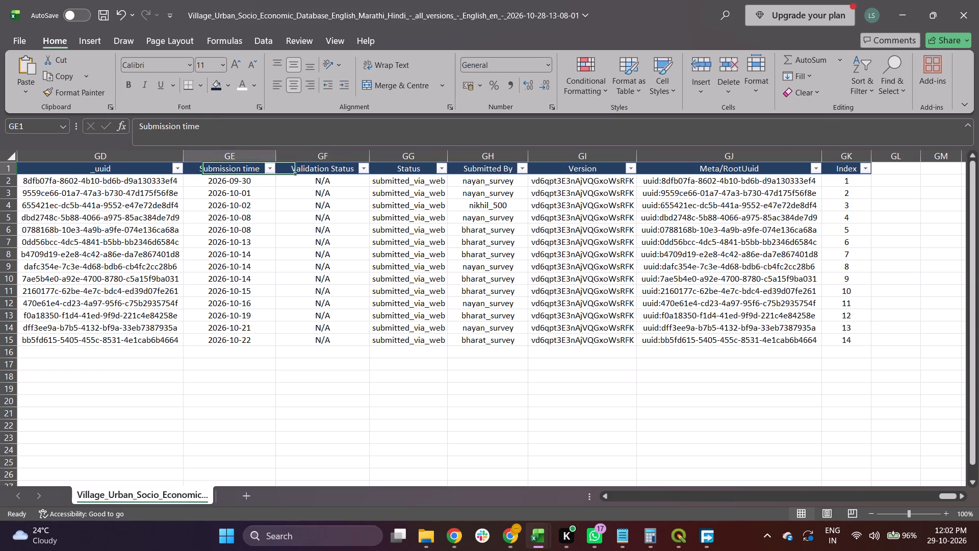
key("Left")
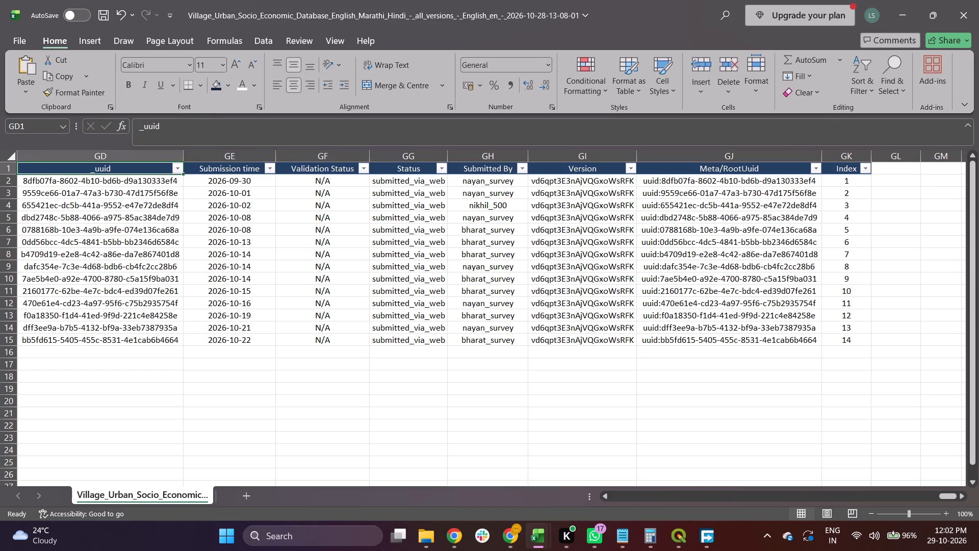
left_click(165, 128)
key("Left")
key("Left")
key("Left")
key("Left")
key("Right")
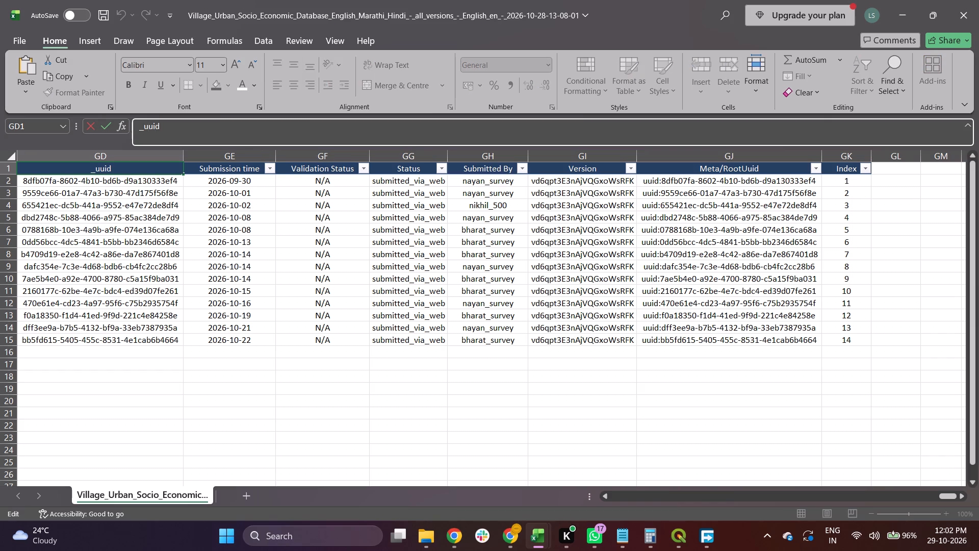
key("BackSpace")
key("BackSpace")
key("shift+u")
key("Tab")
Rename the _id column header in GC1 as "Id".
key("Left")
key("Left")
key("Left")
key("Left")
key("Right")
key("Right")
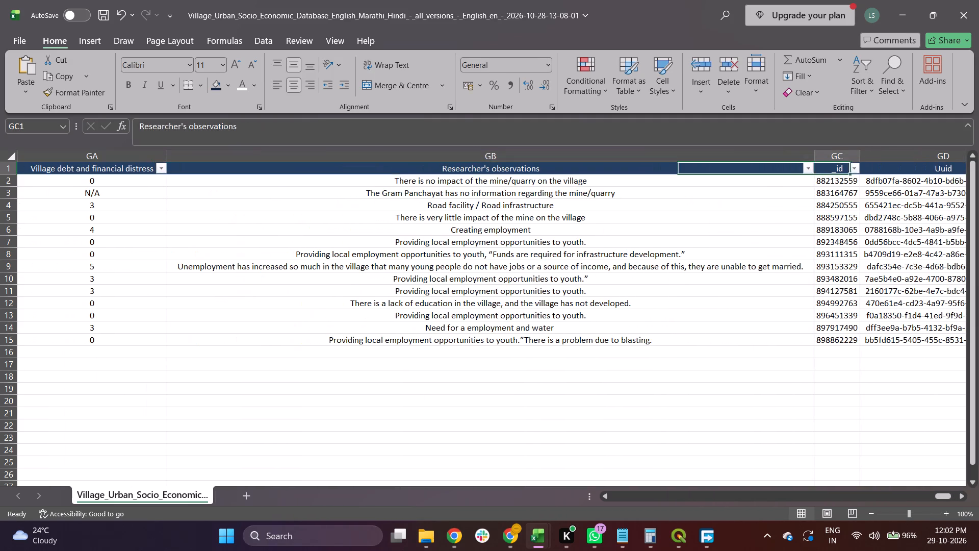
left_click(165, 128)
key("Left")
key("Left")
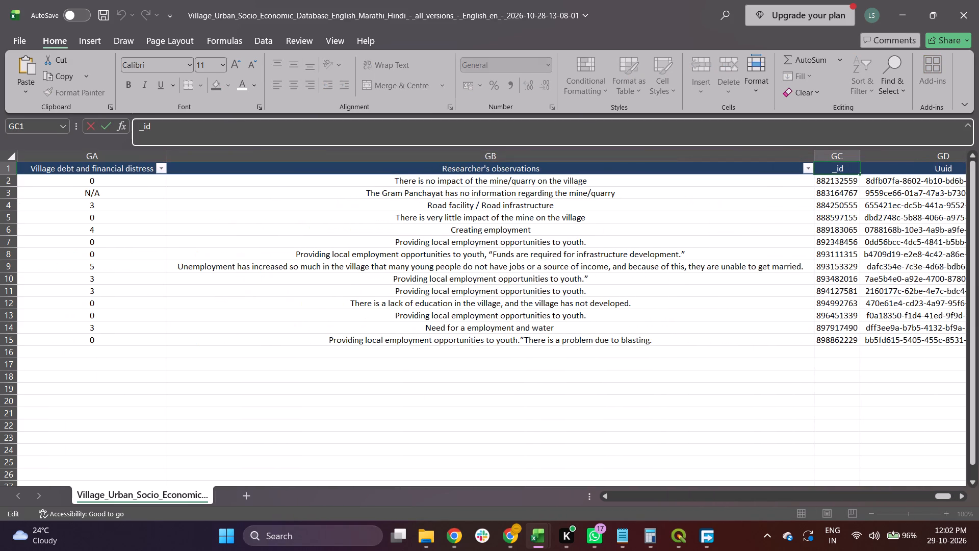
key("BackSpace")
key("Right")
key("BackSpace")
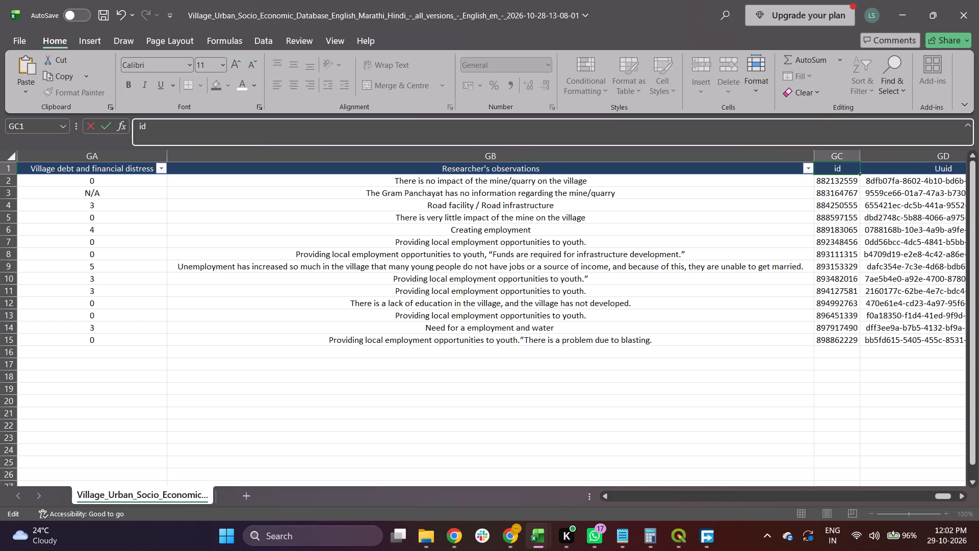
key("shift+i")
key("Tab")
Check the row 1 headers backwards from Researcher's observations to Livelihood Diversification.
key("Left")
key("Left")
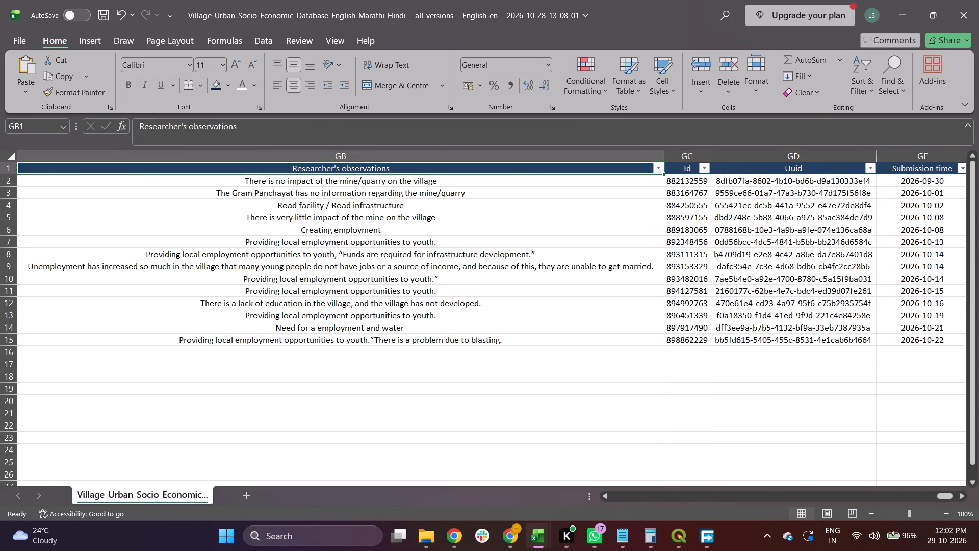
key("Left")
key("Left")
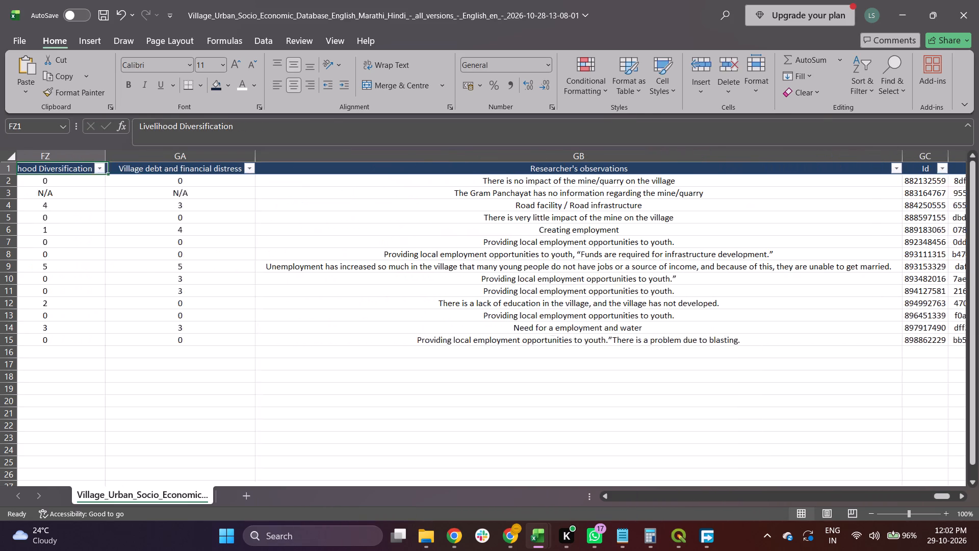
Examine the header row from Village debt and financial distress to Status, and back to CSR dependency and Skill readiness.
key("Right")
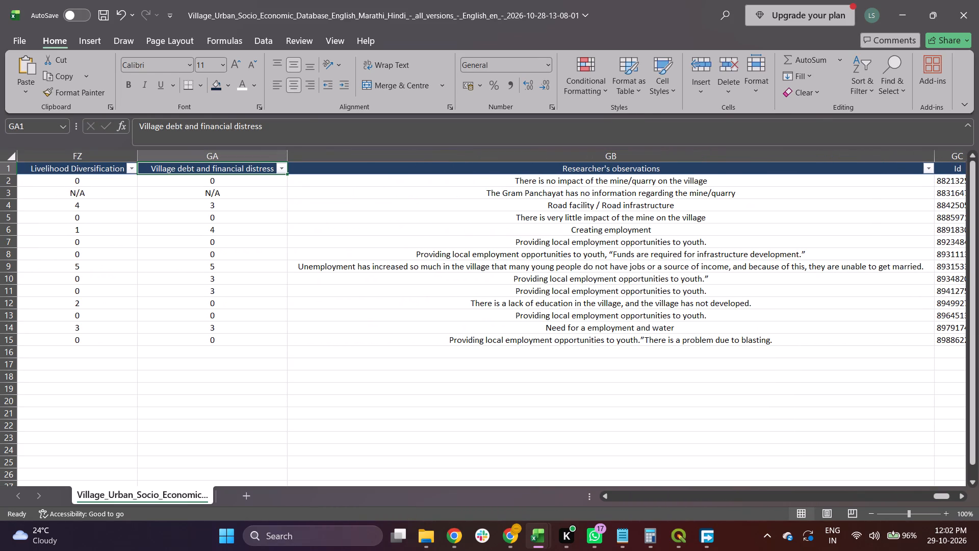
key("Right")
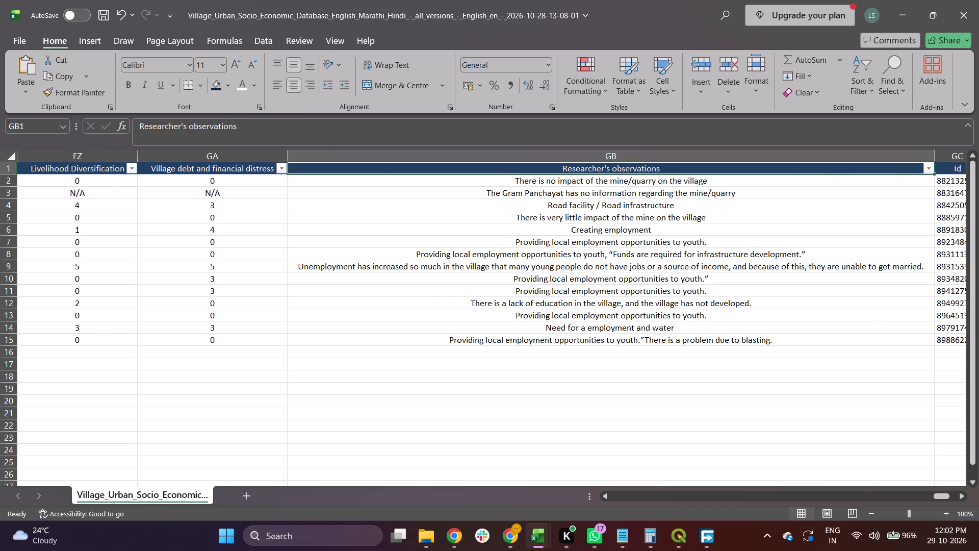
key("Right")
key("Right")
key("Right")
key("Right")
key("Right")
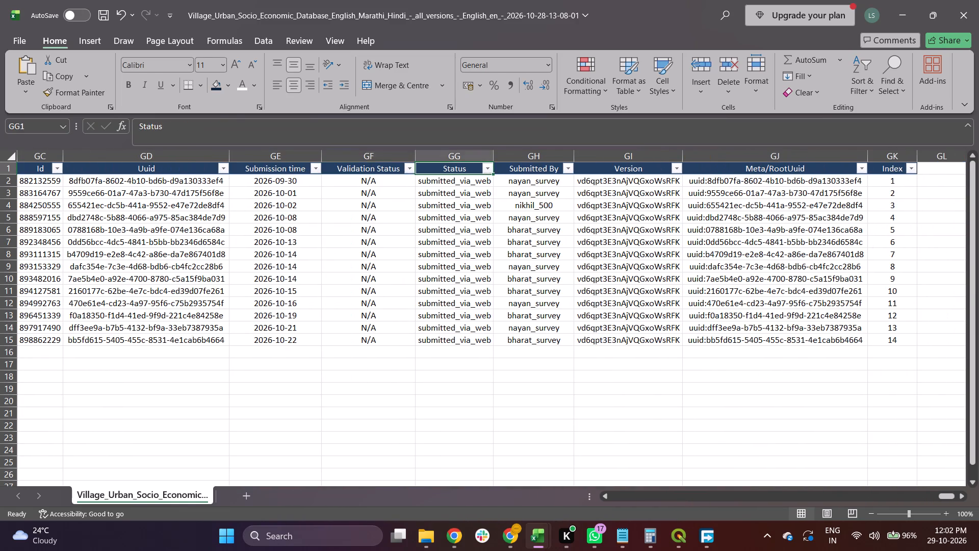
key("Left")
key("Left")
key("Left")
key("Left")
key("Left")
key("Left")
key("Left")
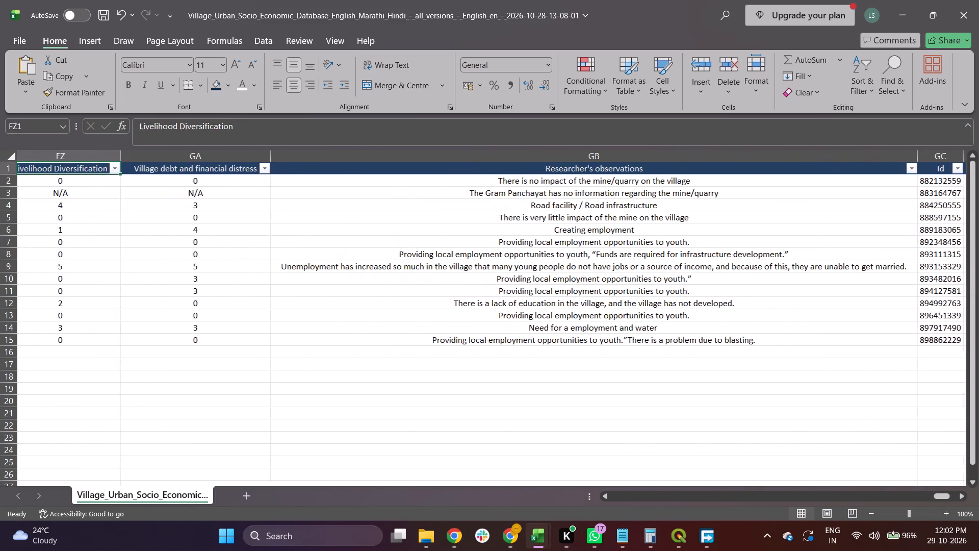
key("Left")
key("Left")
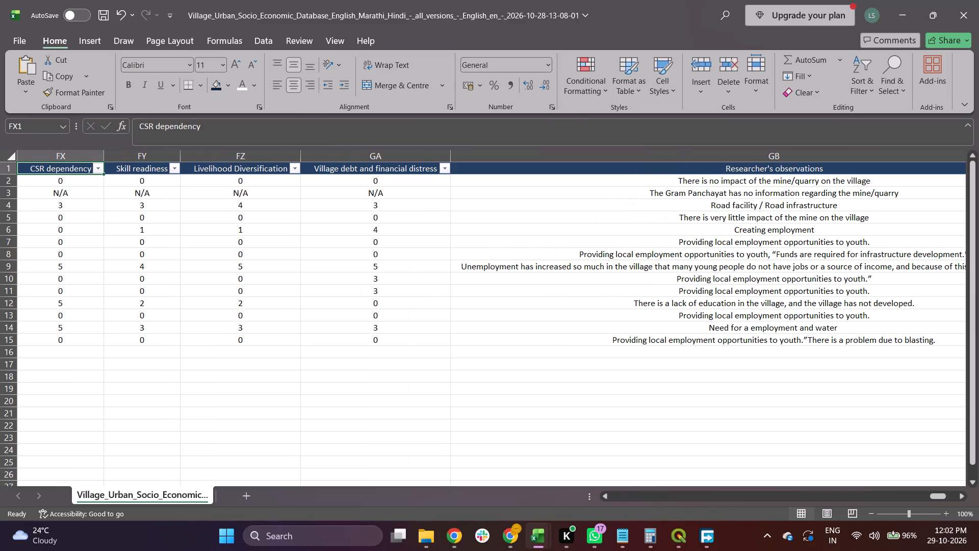
key("Right")
key("Right")
key("Left")
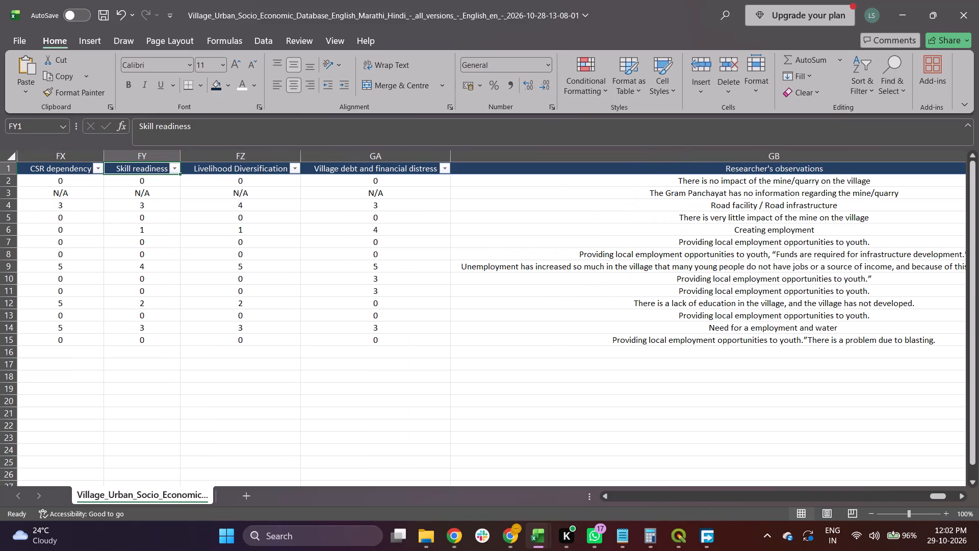
Capitalize every word of the village debt header in GA1 so it reads "Village Debt And Financial Distress".
key("Right")
key("Right")
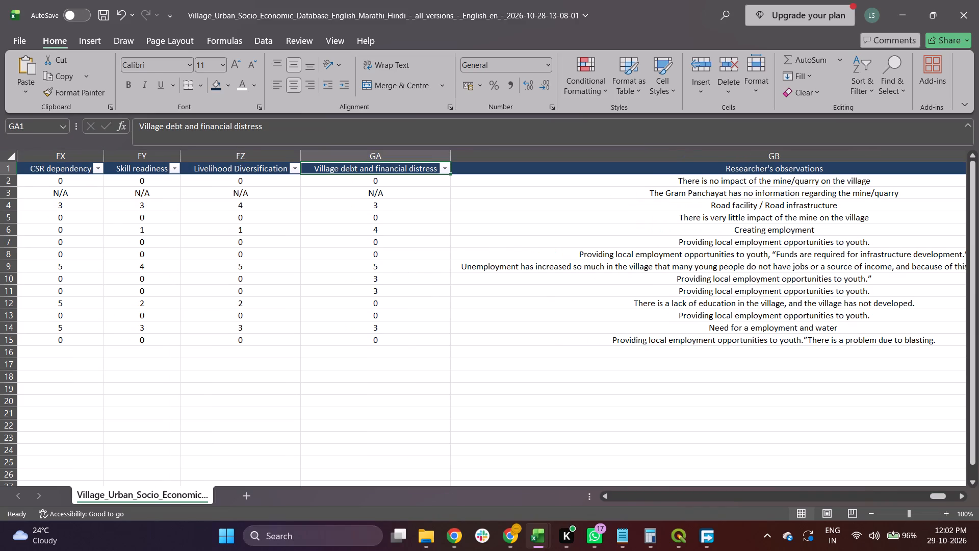
left_click(165, 128)
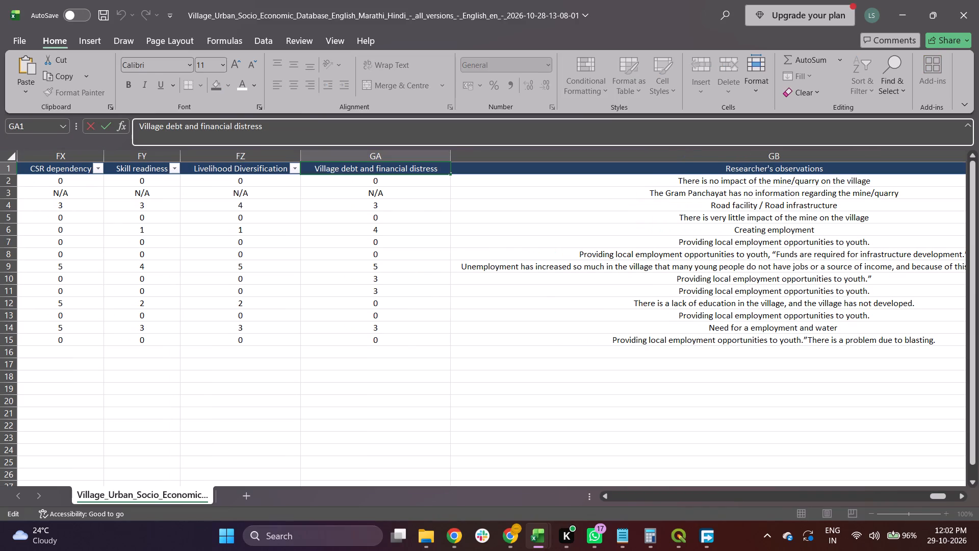
key("Right")
key("BackSpace")
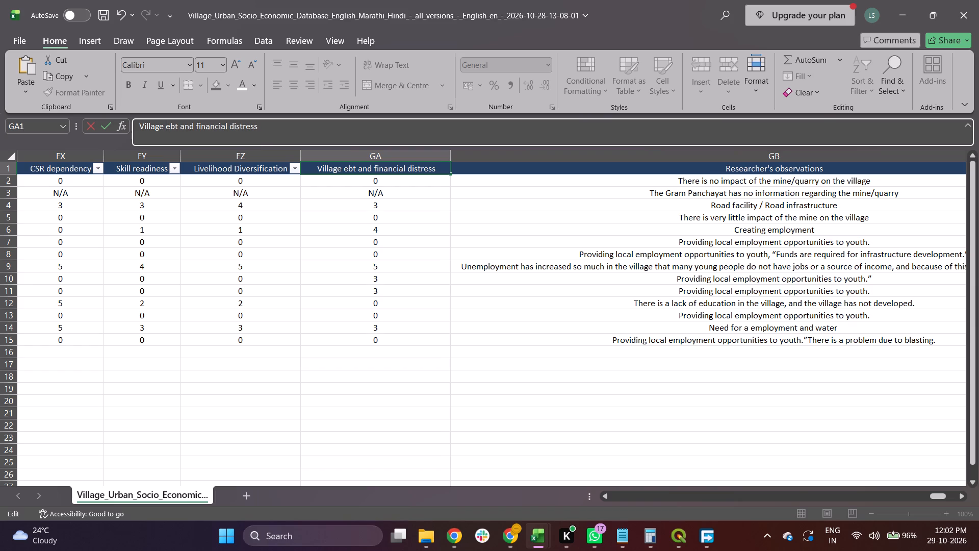
key("shift+d")
key("Right")
key("Right")
key("Right")
key("Right")
key("Right")
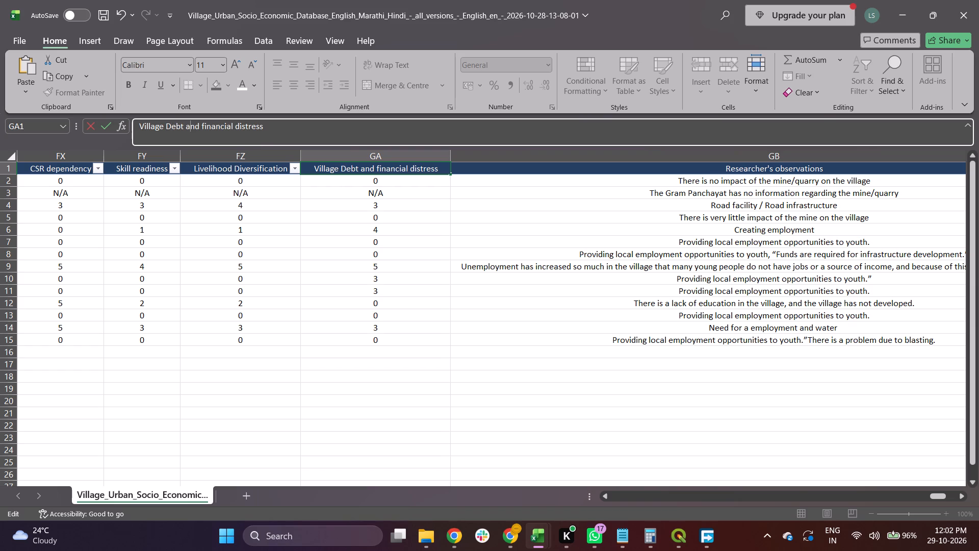
key("BackSpace")
key("shift+a")
key("Right")
key("Right")
key("Right")
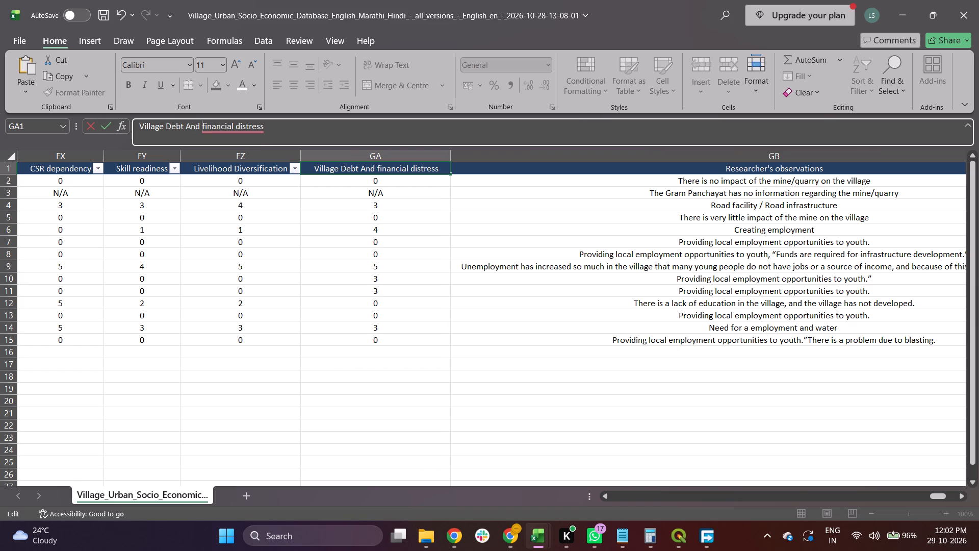
key("Right")
key("BackSpace")
key("shift+f")
key("Right")
key("Right")
key("Right")
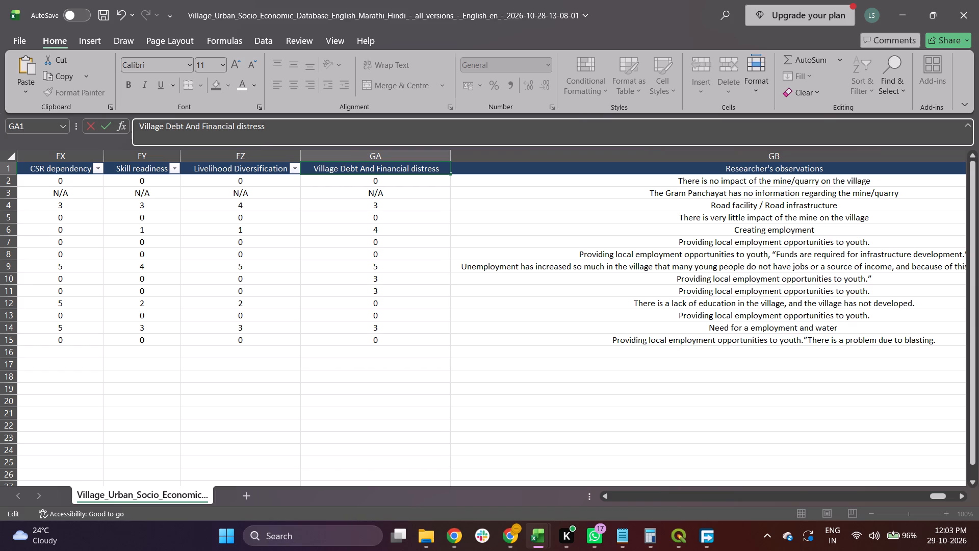
key("Right")
key("Right")
key("Right")
key("Right")
key("Right")
key("Right")
key("Right")
key("BackSpace")
key("shift+d")
key("Right")
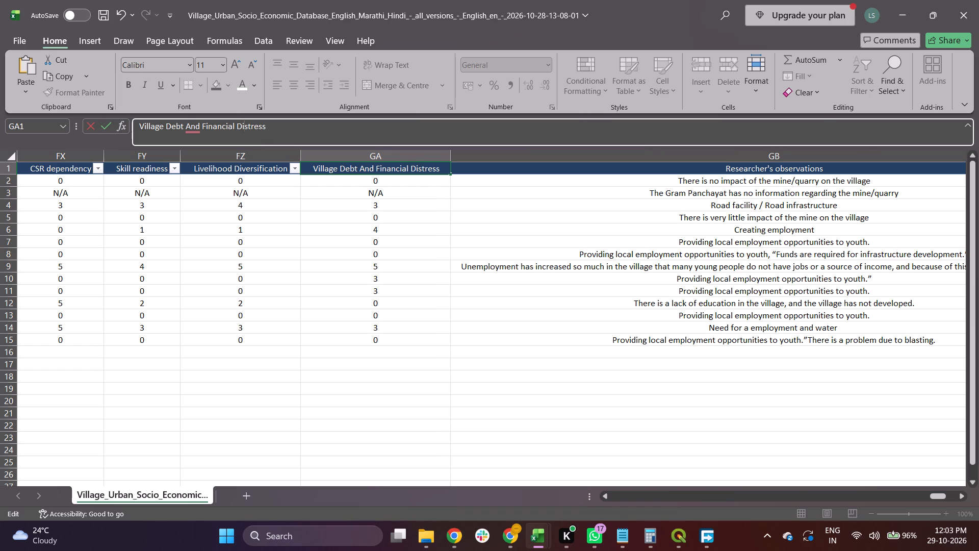
key("Left")
key("Left")
key("Left")
key("Tab")
Capitalize the second word of the skill header in FY1 so it reads "Skill Readiness".
key("Left")
key("Left")
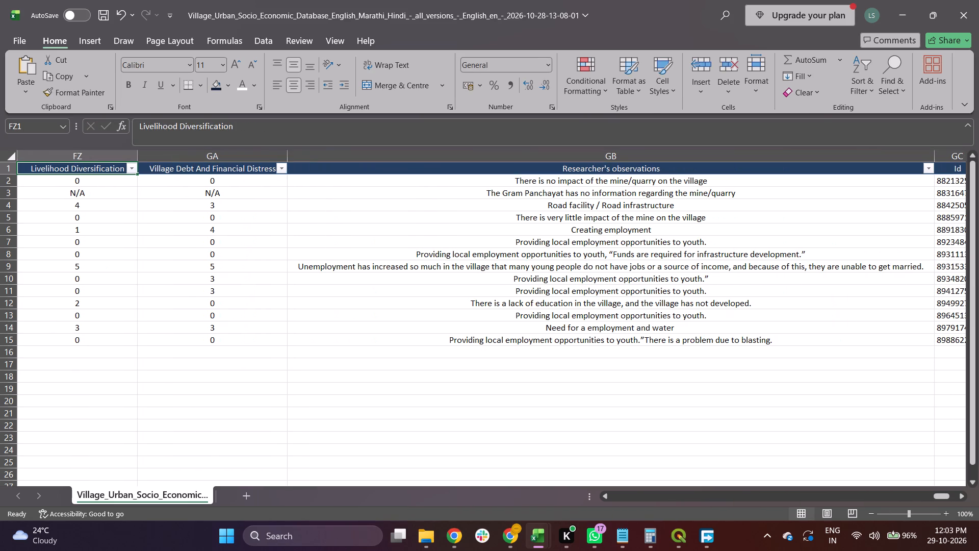
key("Left")
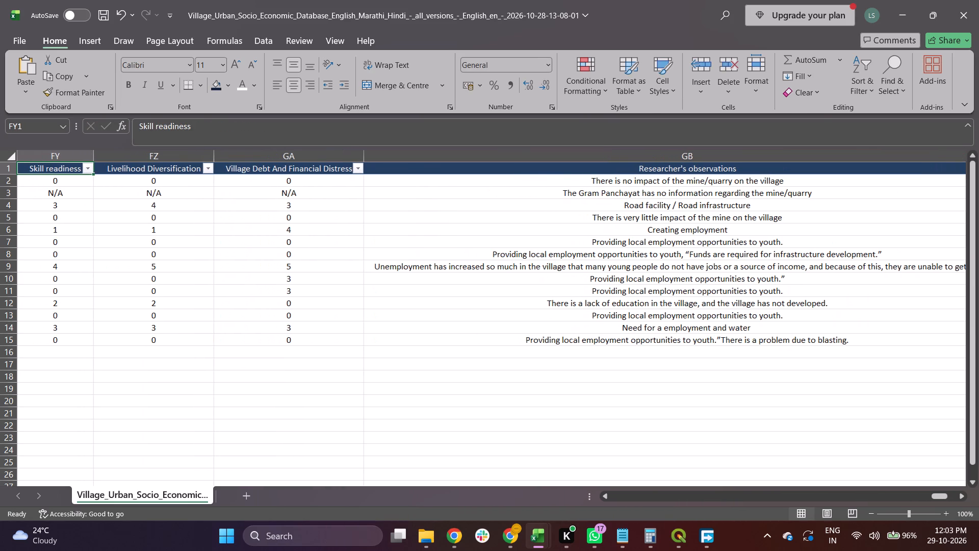
left_click(164, 127)
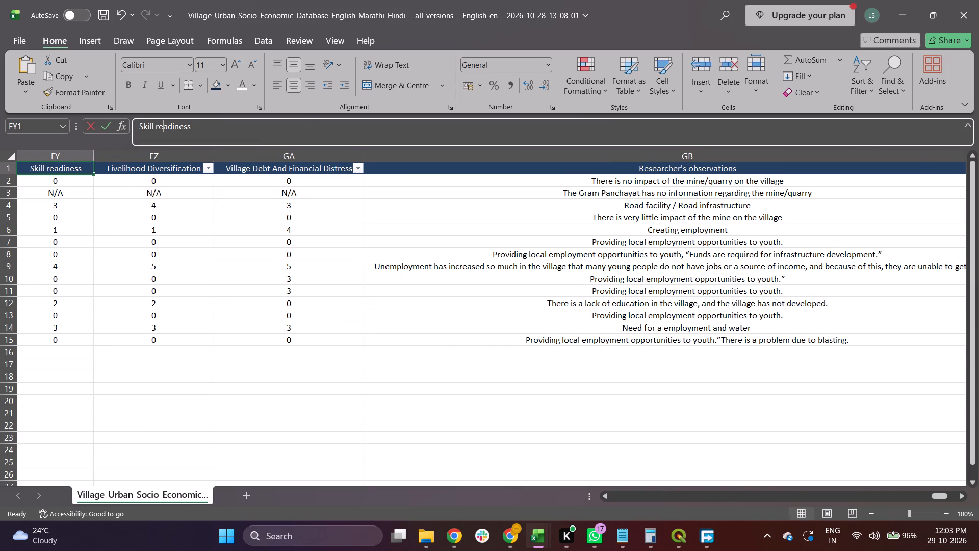
key("Left")
key("BackSpace")
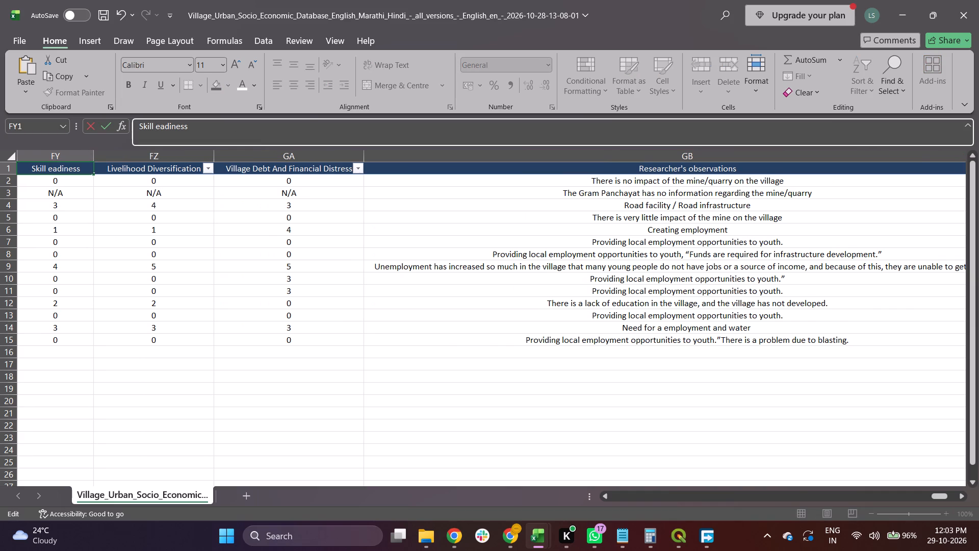
key("shift+r")
key("Tab")
Capitalize the second word of the CSR header in FX1 so it reads "CSR Dependency".
key("Left")
key("Left")
key("Left")
key("Left")
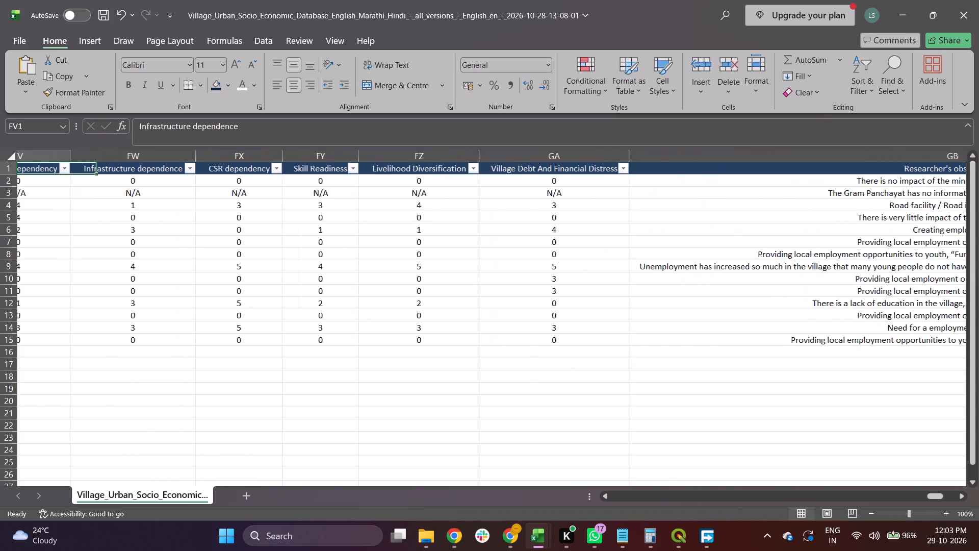
key("Right")
key("Right")
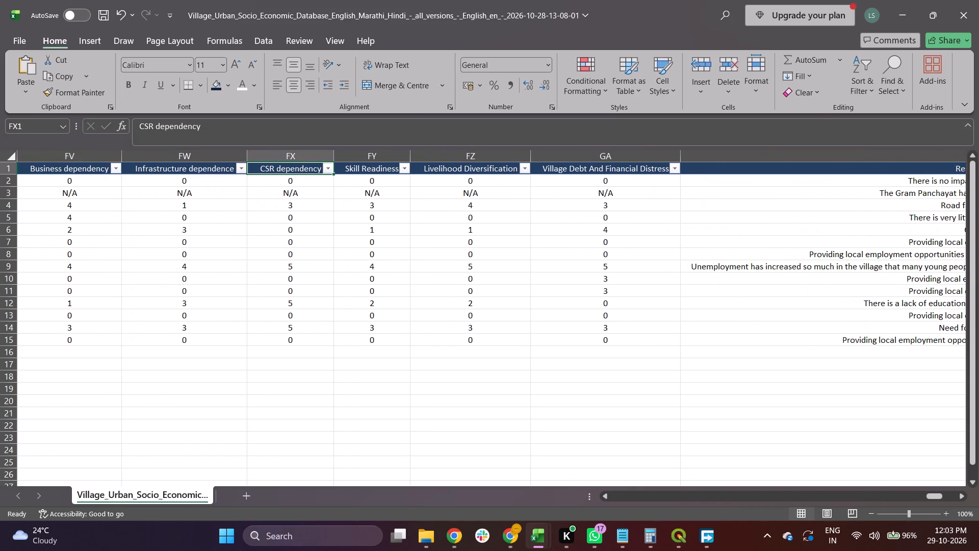
left_click(162, 126)
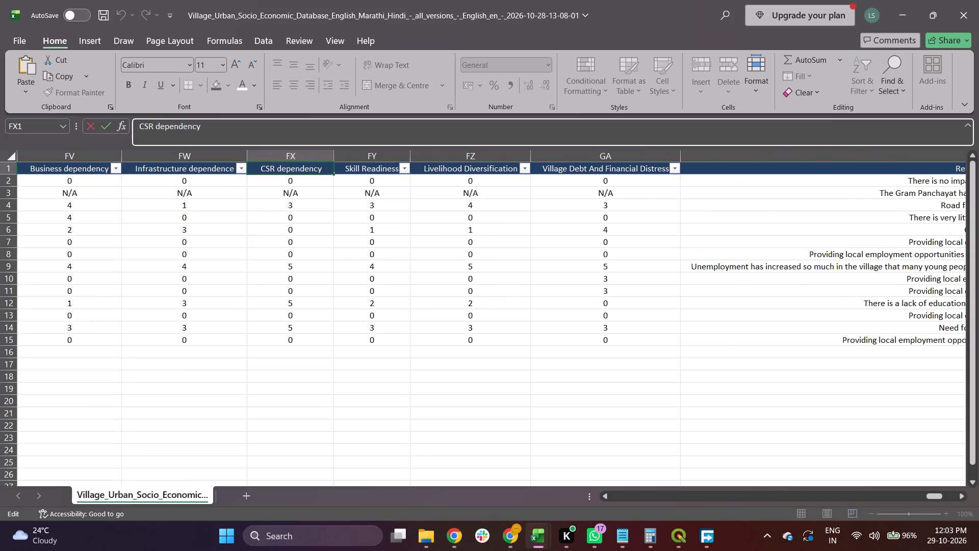
key("BackSpace")
key("shift+d")
key("Tab")
Capitalize the second word of the infrastructure header in FW1 so it reads "Infrastructure Dependence".
key("Left")
key("Left")
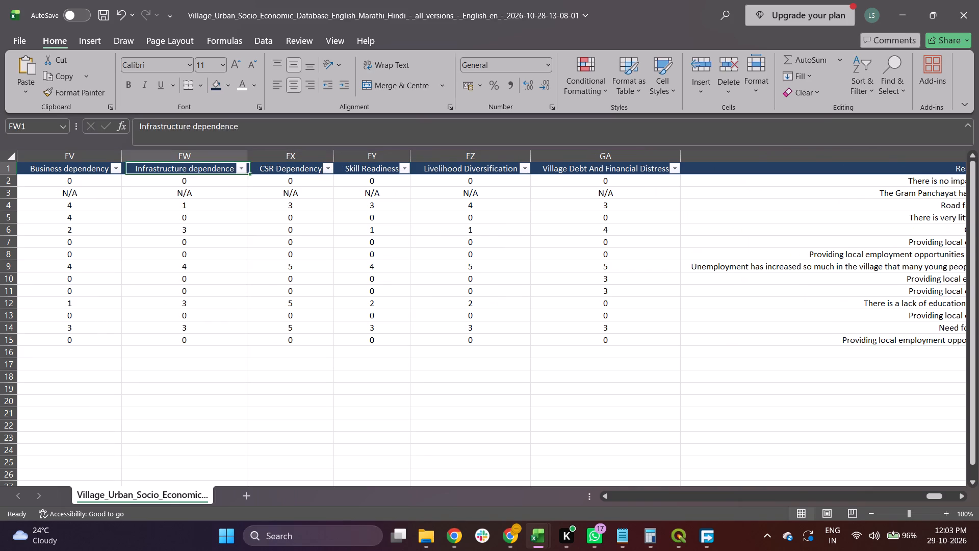
key("Left")
key("Right")
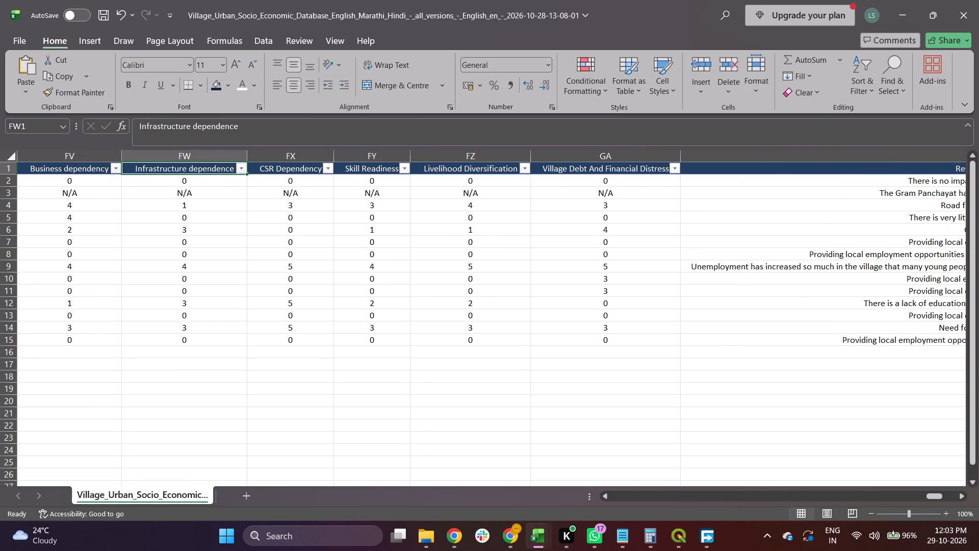
left_click(162, 126)
key("Right")
key("Right")
key("Right")
key("Right")
key("Right")
key("Right")
key("Right")
key("Right")
key("Right")
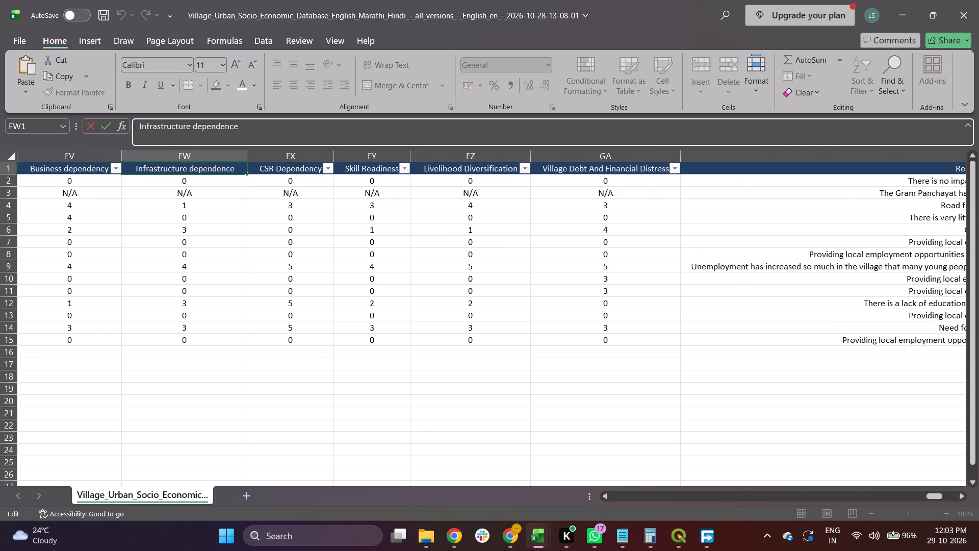
key("Right")
key("BackSpace")
key("shift+d")
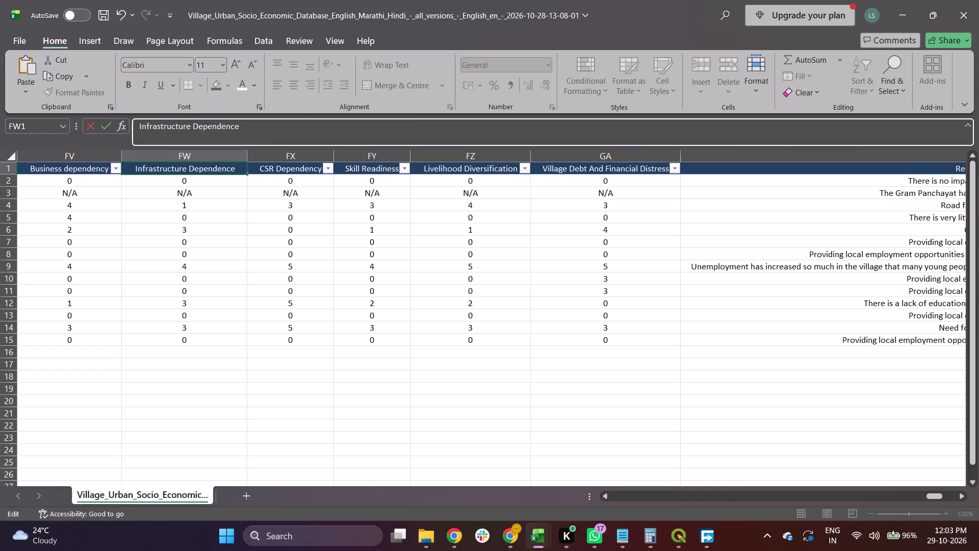
key("Tab")
Capitalize the second word of the business header in FV1 so it reads "Business Dependency".
key("Left")
key("Left")
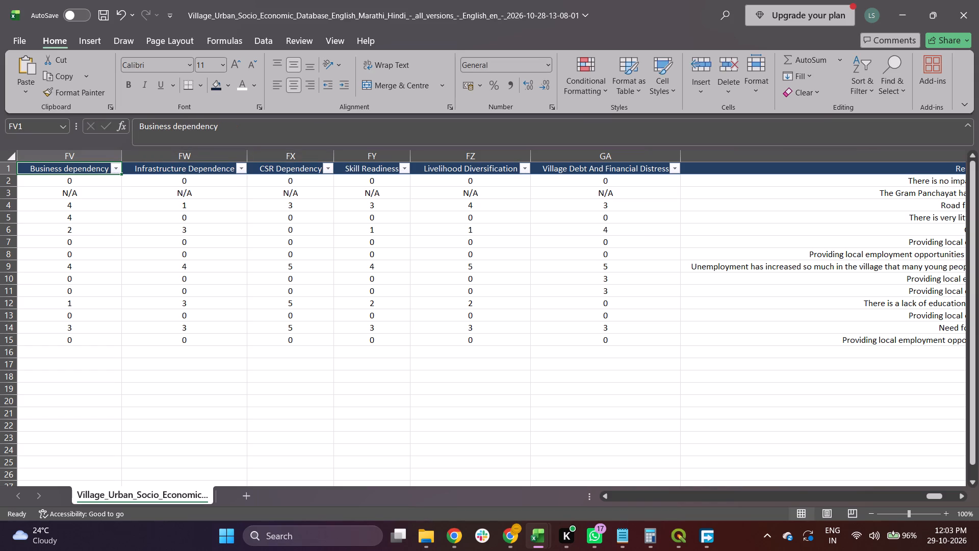
left_click(162, 126)
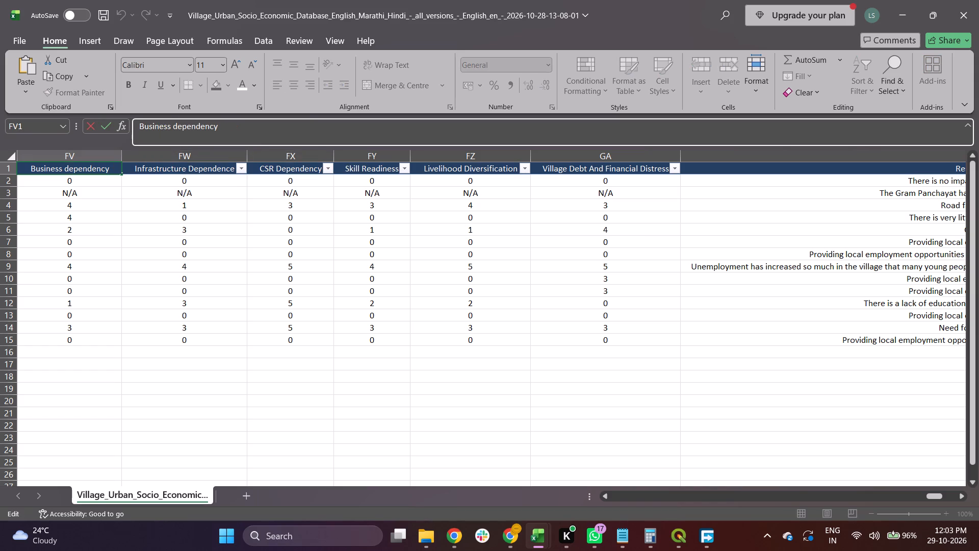
key("Right")
key("Right")
key("Right")
key("Right")
key("BackSpace")
key("shift+d")
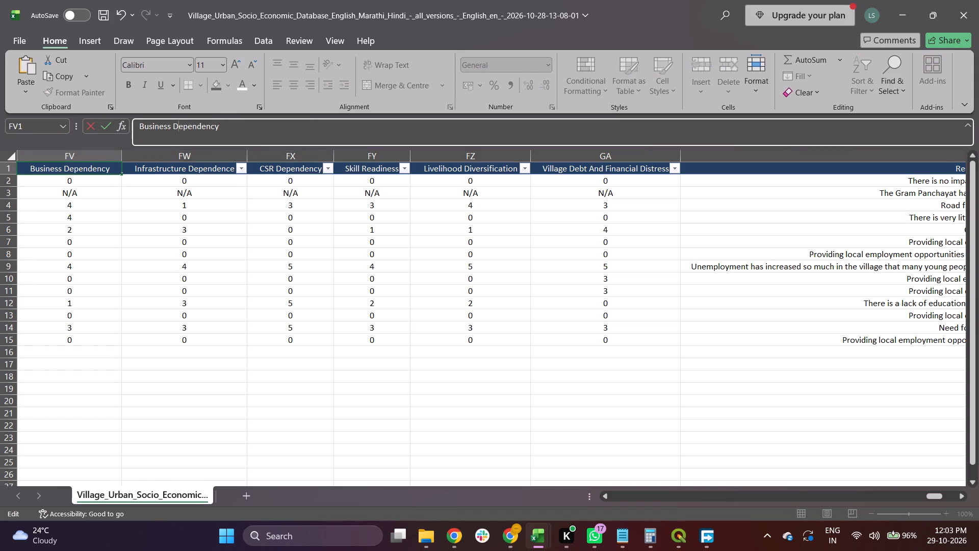
key("Tab")
Capitalize the second word of the income header in FU1 so it reads "Income Dependence".
key("Left")
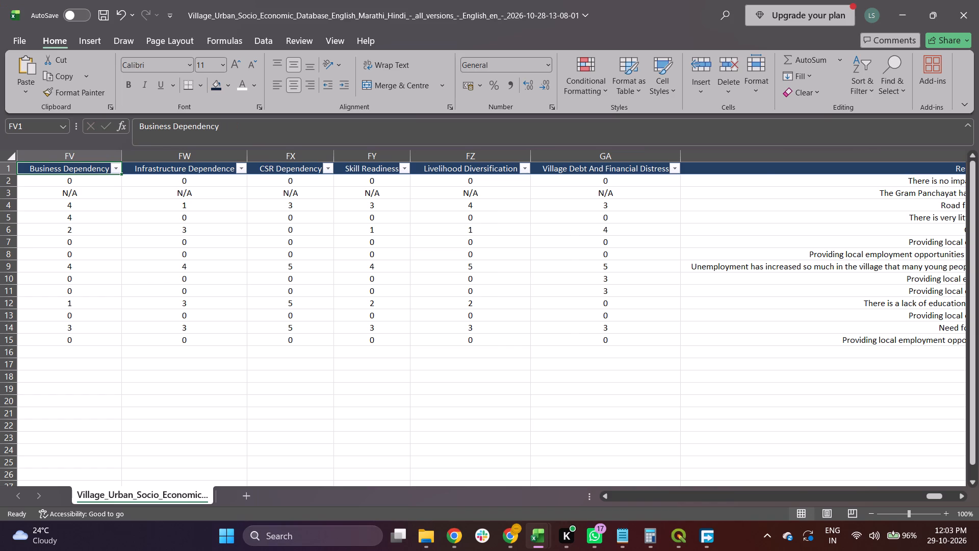
key("Left")
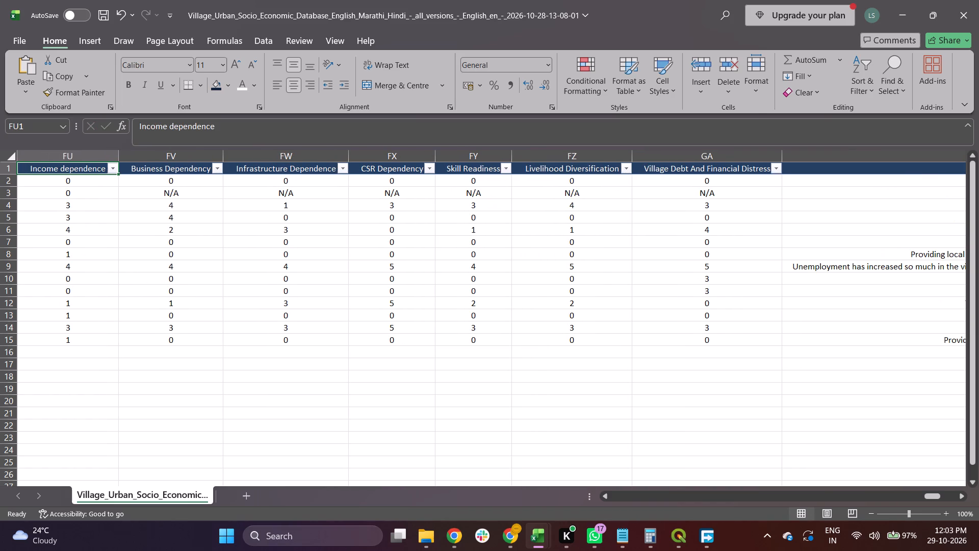
left_click(162, 126)
key("Right")
key("Right")
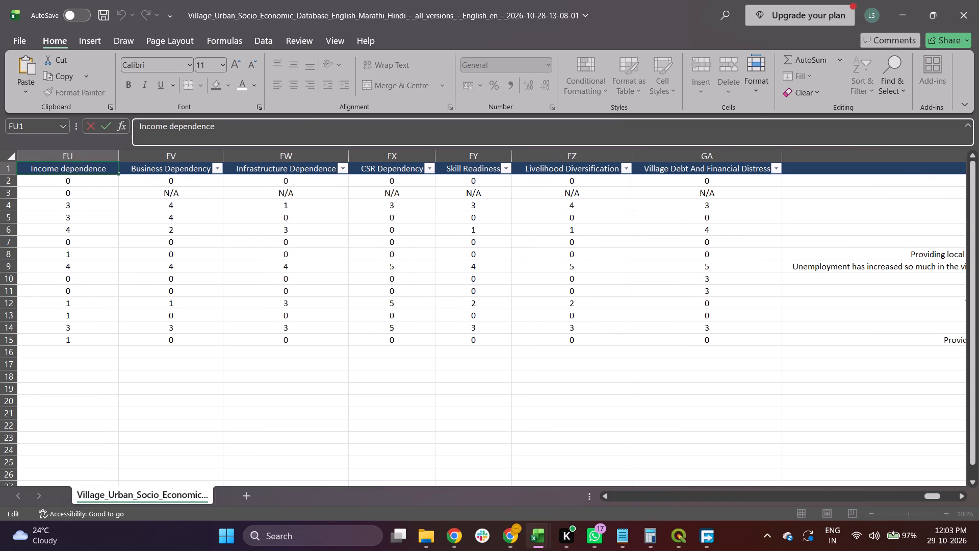
key("Right")
key("BackSpace")
key("shift+d")
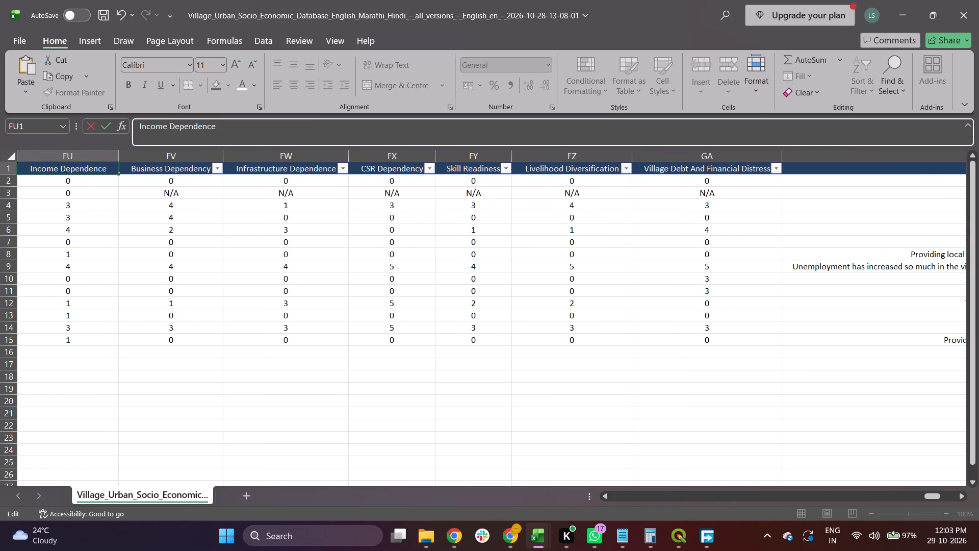
key("Tab")
Capitalize both words of the youth club header in FR1 so it reads "Youth Club".
key("Left")
key("Left")
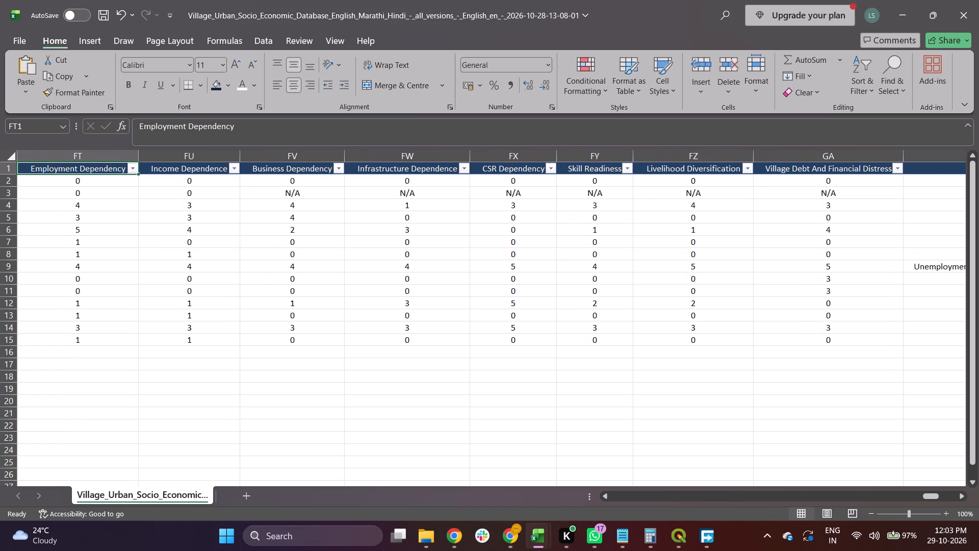
key("Left")
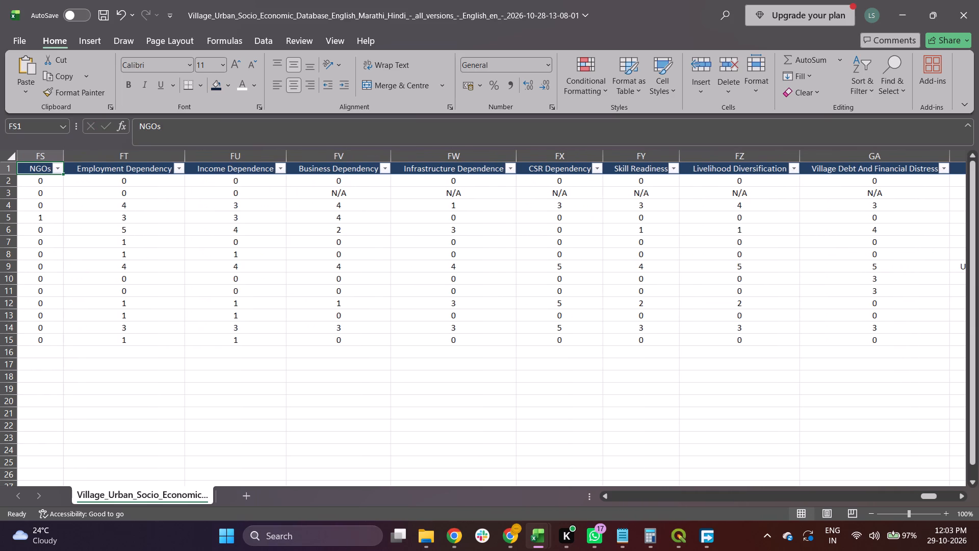
key("Left")
left_click(162, 126)
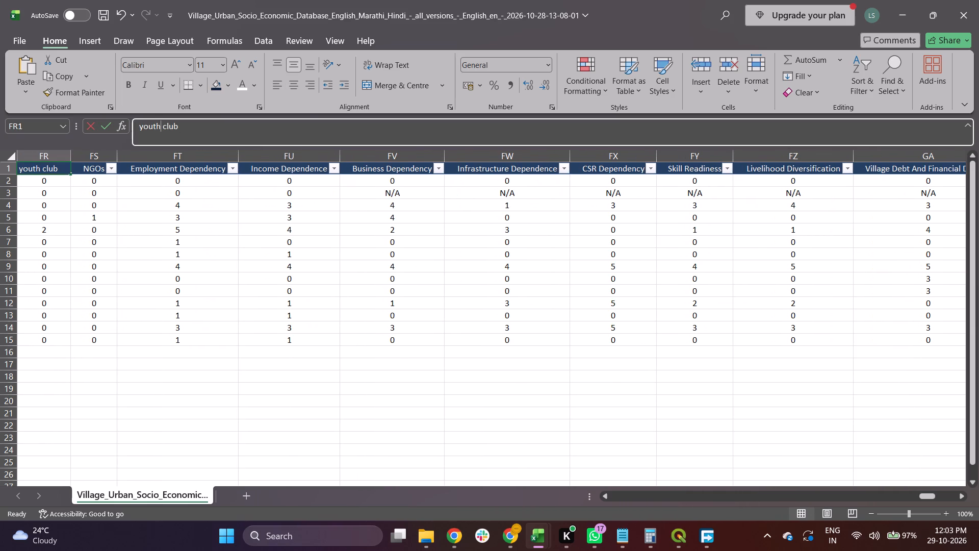
key("Right")
key("Right")
key("BackSpace")
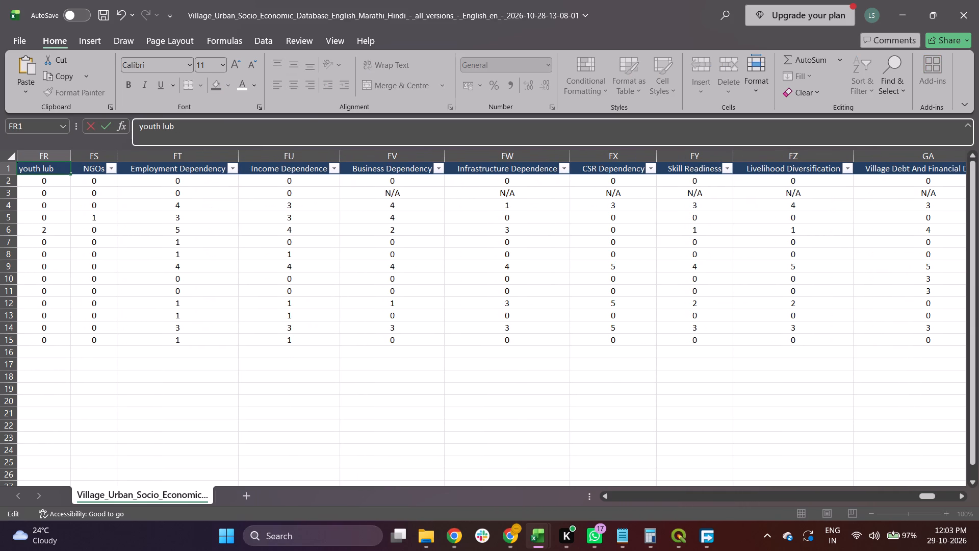
key("shift+c")
key("Left")
key("Left")
key("Left")
key("Left")
key("Left")
key("Left")
key("BackSpace")
key("shift+y")
key("Tab")
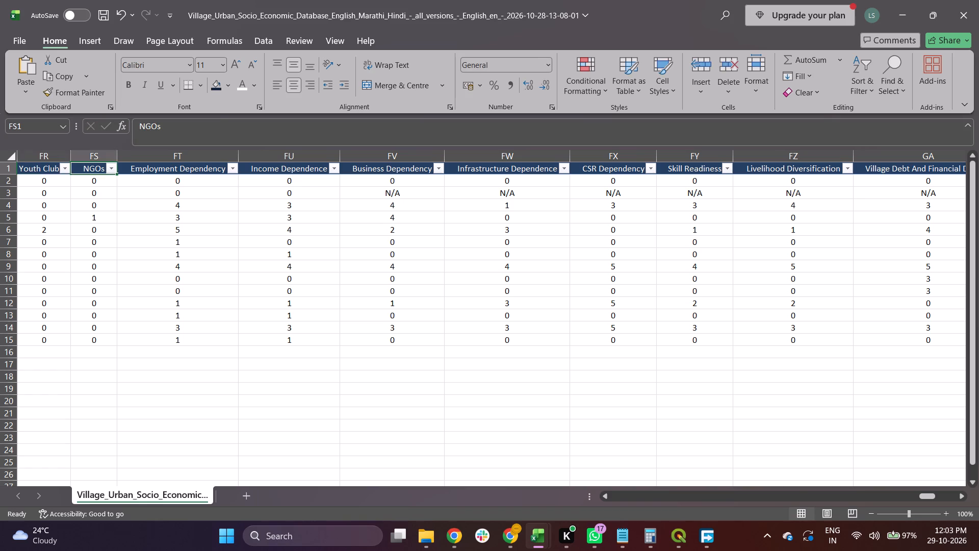
Capitalize the second word of the farmers header in FQ1 so it reads "Farmers Group".
key("Left")
key("Left")
key("Left")
key("Right")
key("Right")
key("Left")
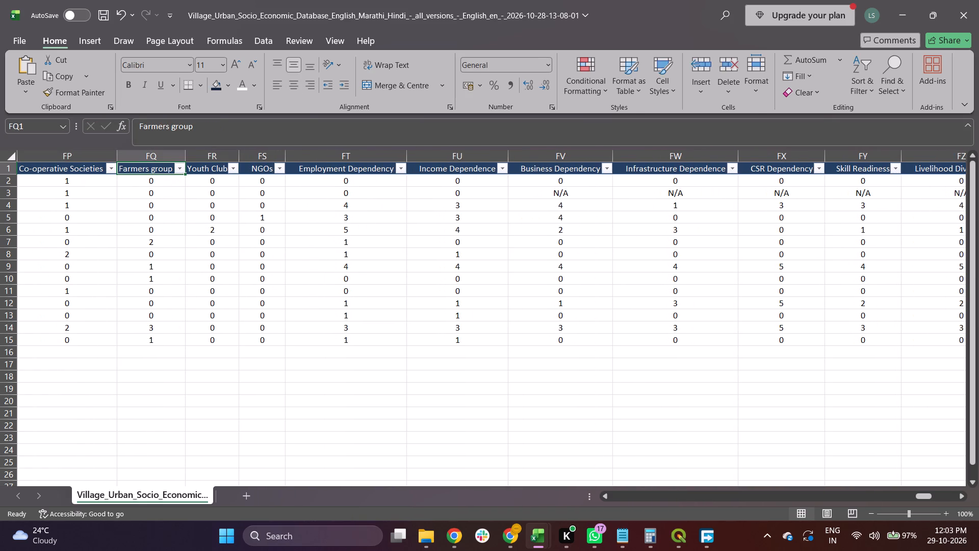
left_click(174, 125)
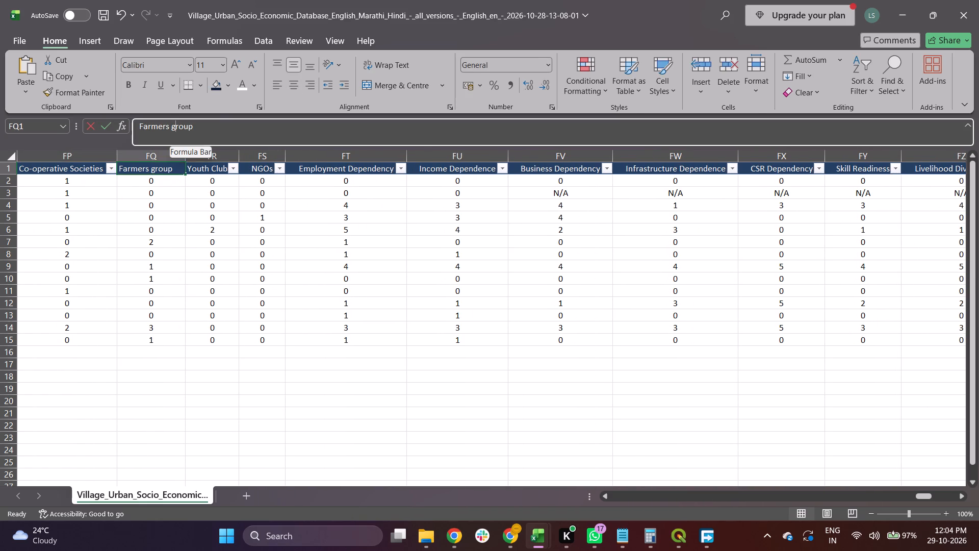
key("BackSpace")
key("shift+g")
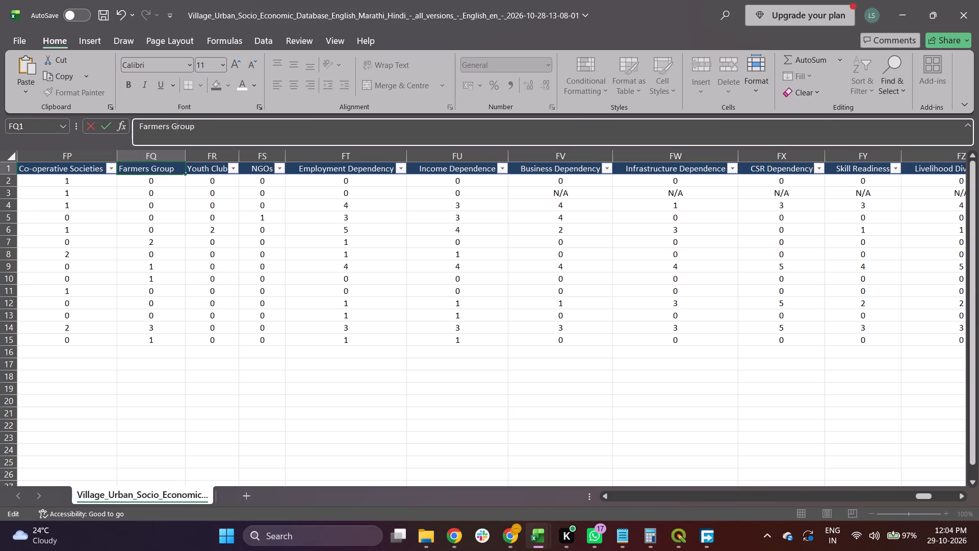
key("Tab")
Capitalize the service header in FN1 so it reads "Service".
key("Left")
key("Left")
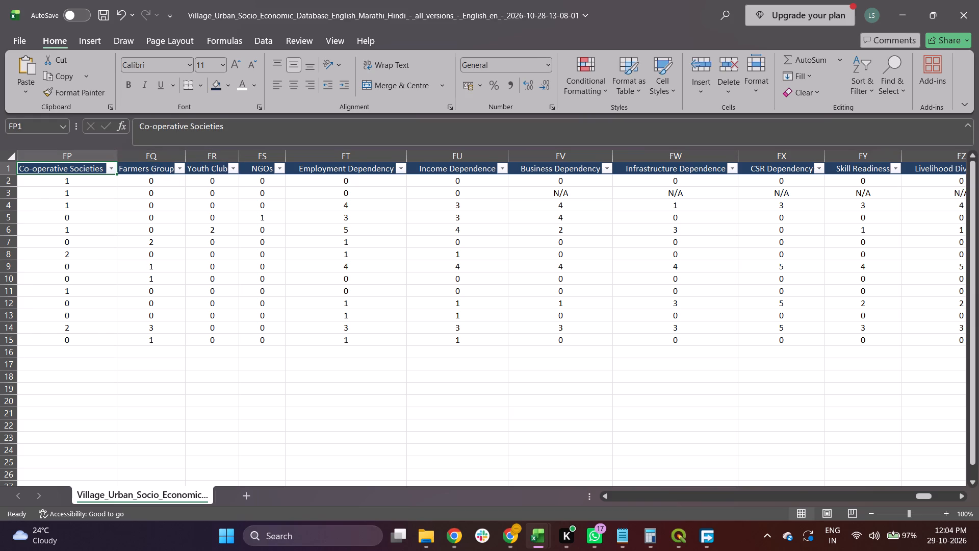
key("Left")
key("Left")
key("Left")
key("Right")
key("Right")
key("Left")
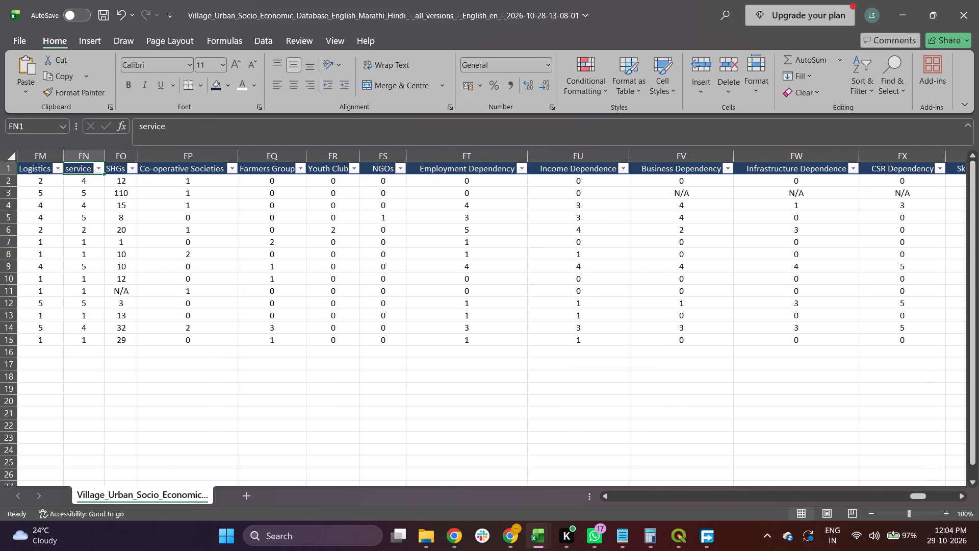
left_click(147, 128)
key("Left")
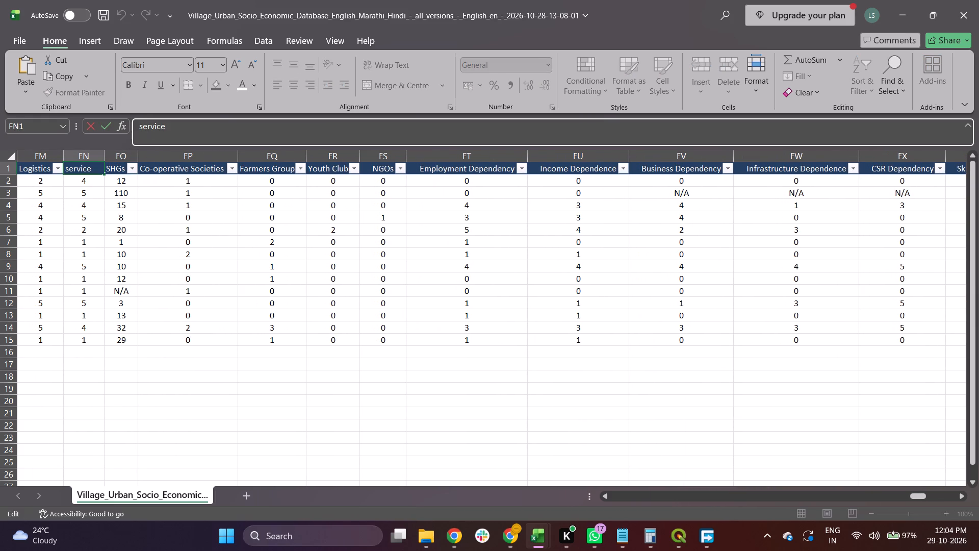
key("BackSpace")
key("shift+s")
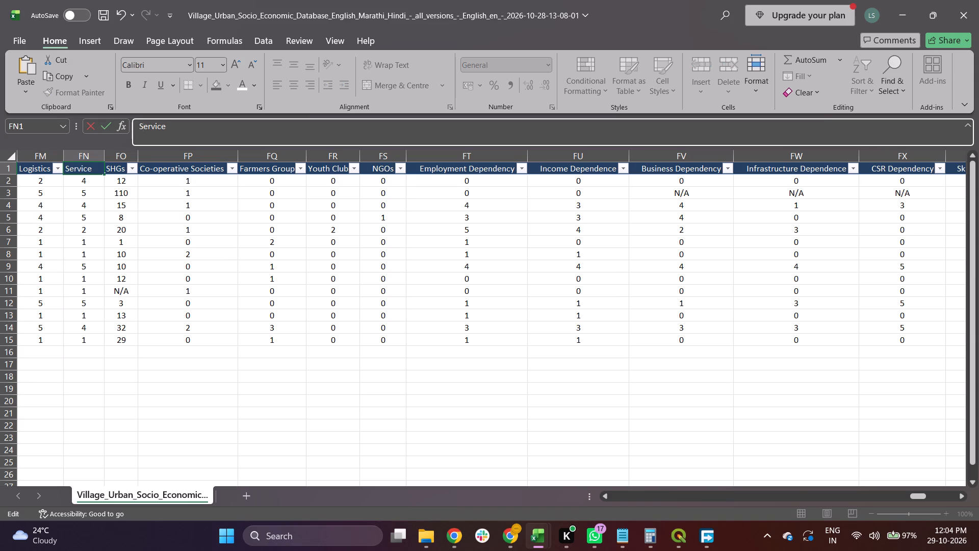
key("Tab")
Capitalize the first word of the renewable energy header in FL1.
key("Left")
key("Left")
key("Left")
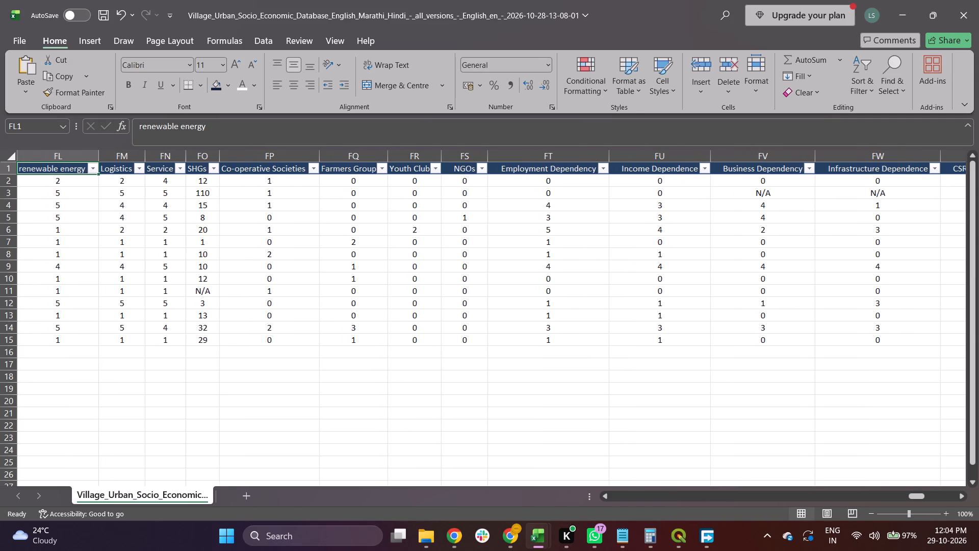
left_click(147, 128)
key("Left")
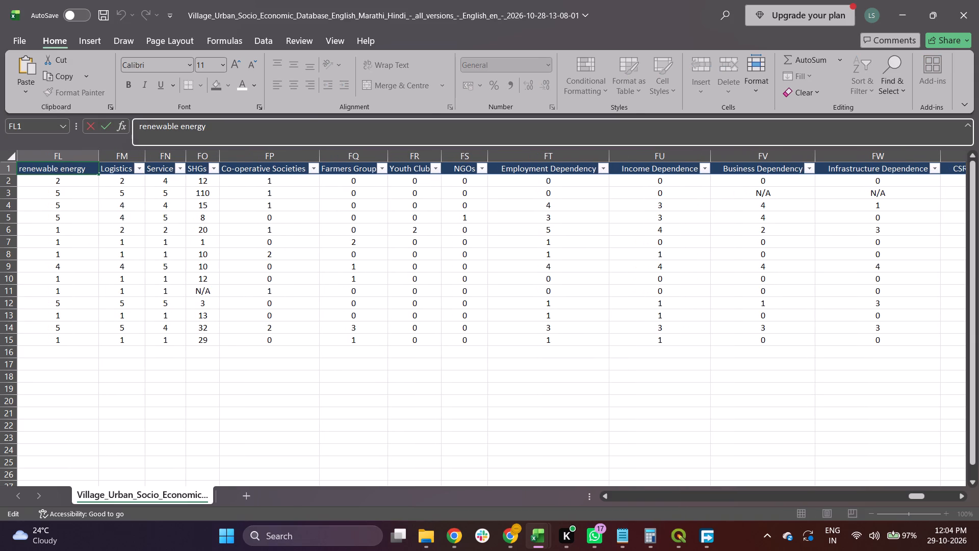
key("BackSpace")
key("shift+r")
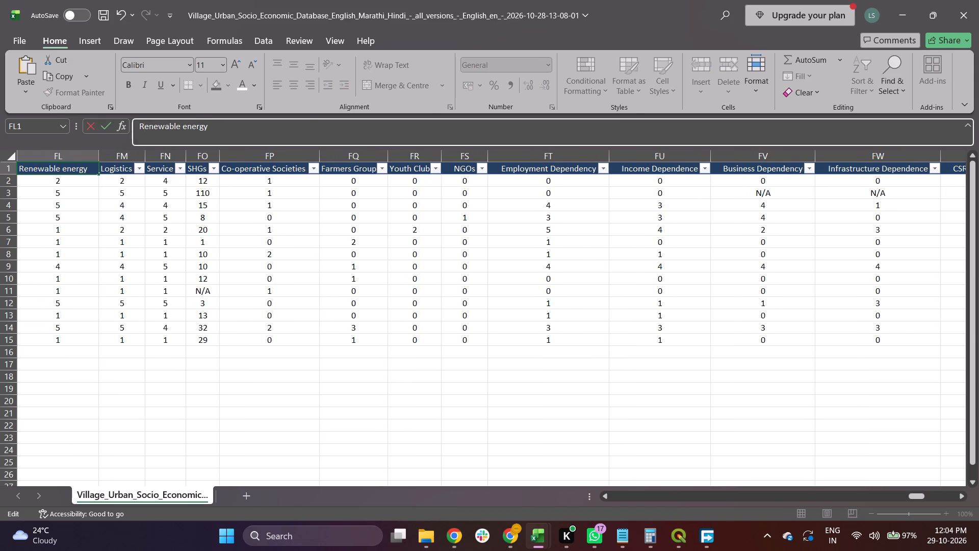
Capitalize the second word of the renewable energy header in FL1 so it reads "Renewable Energy".
key("Right")
key("Right")
key("Right")
key("Right")
key("Right")
key("Right")
key("Right")
key("Right")
key("Right")
key("Right")
key("BackSpace")
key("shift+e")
key("Tab")
Capitalize the agriculture header in FE1 so it reads "Agriculture".
key("Left")
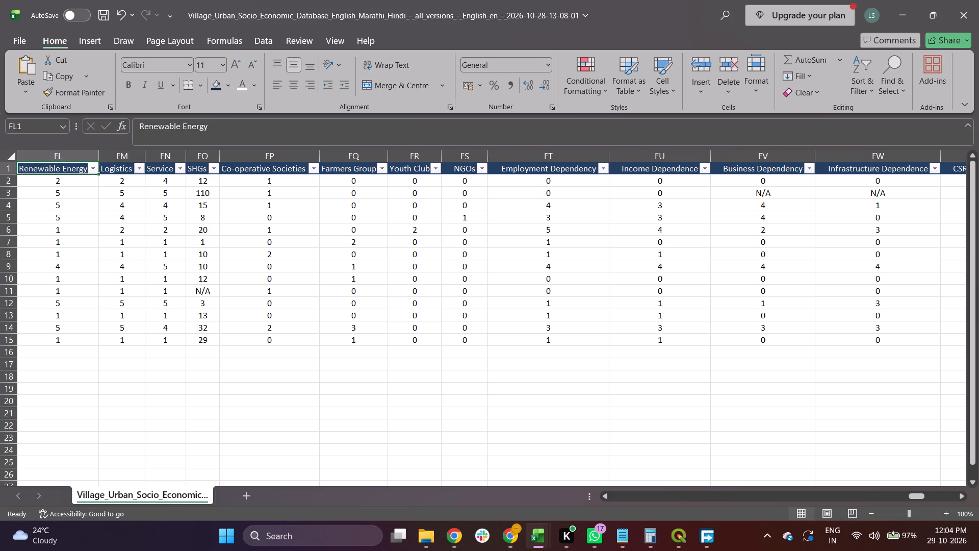
key("Left")
key("Left")
key("Left")
key("Right")
key("Right")
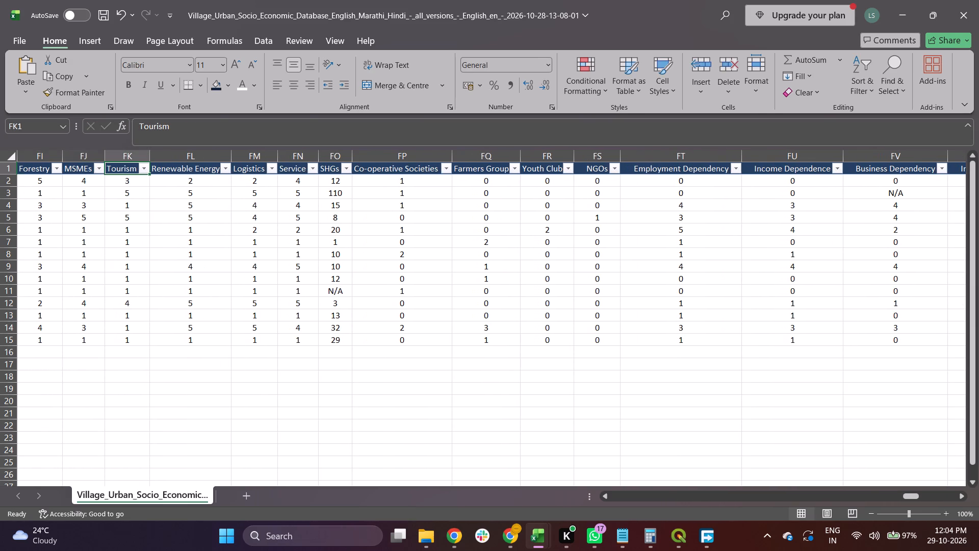
key("Left")
key("Left")
key("Left")
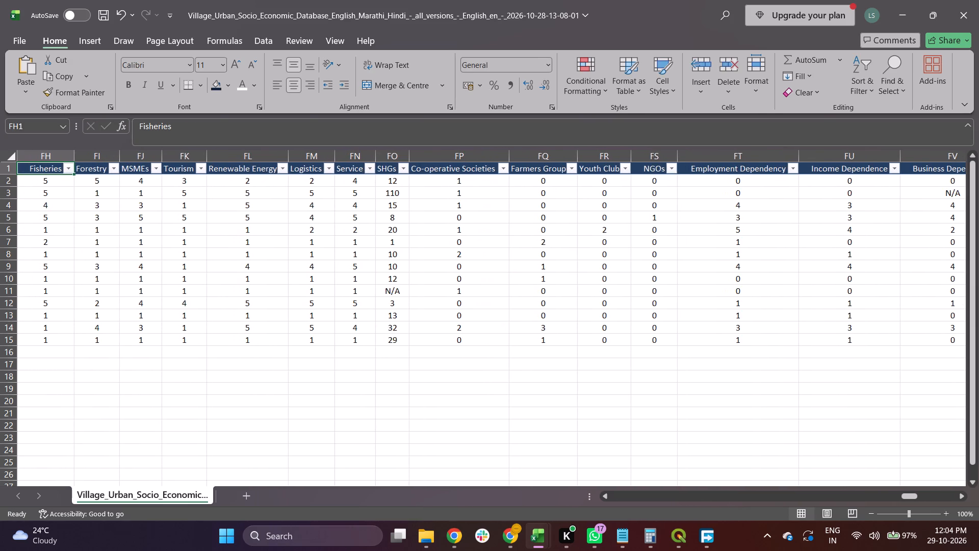
key("Left")
key("Left")
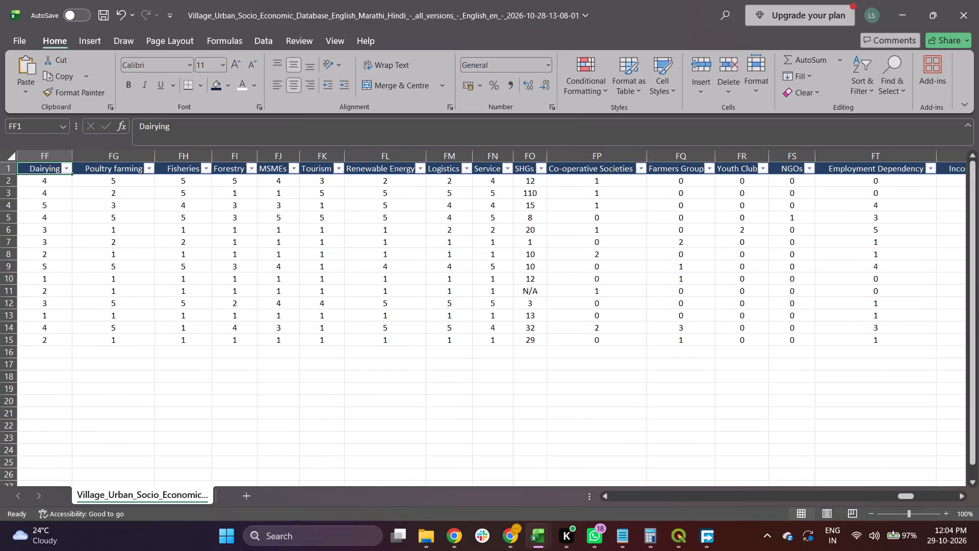
key("Left")
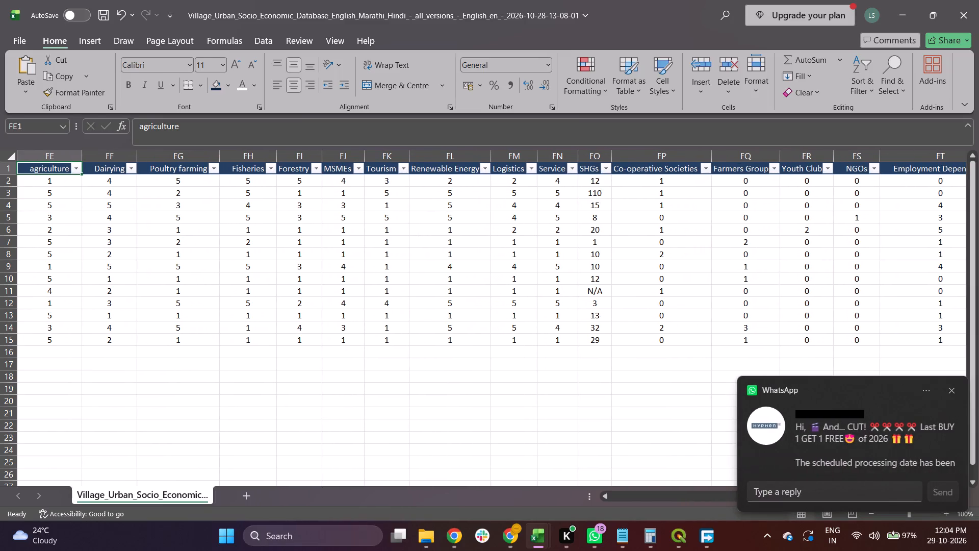
left_click(146, 127)
key("Left")
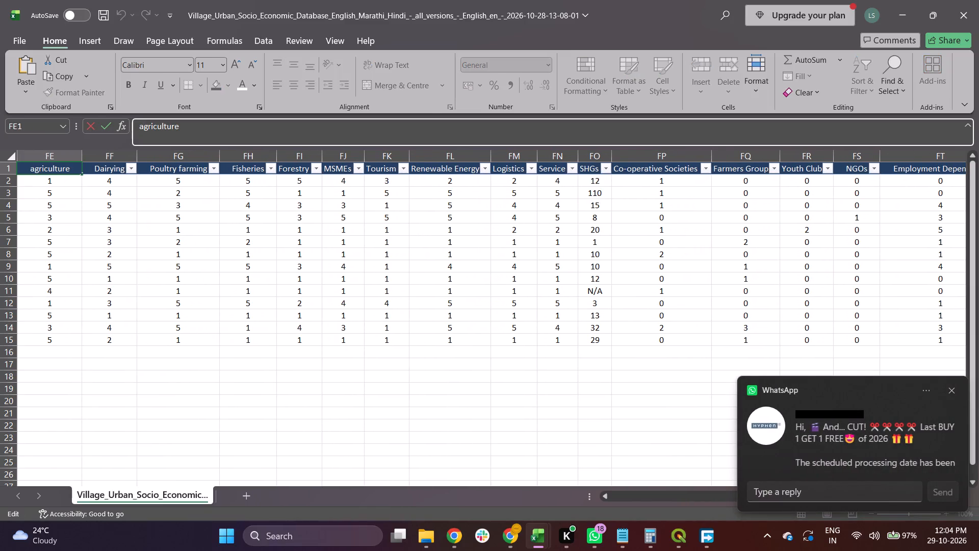
key("BackSpace")
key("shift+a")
key("Tab")
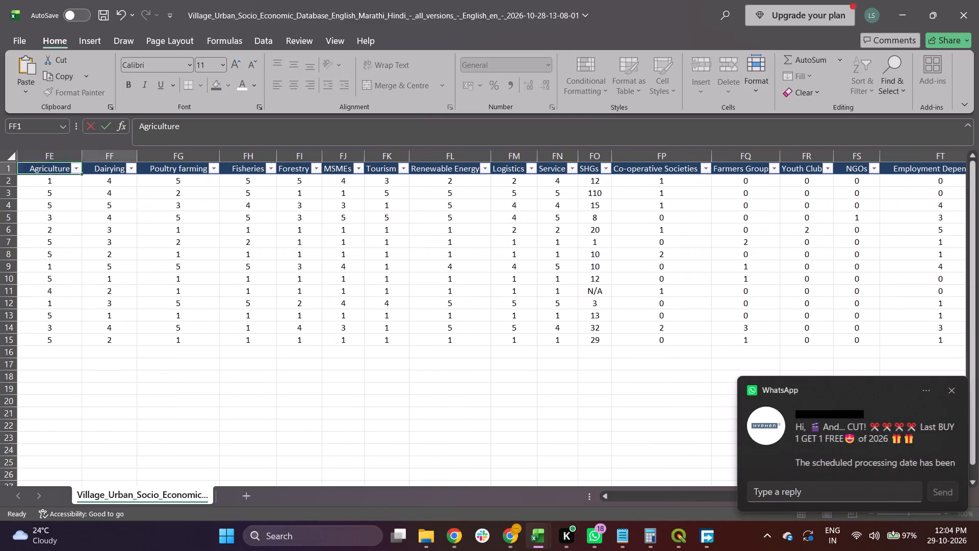
Capitalize the first two words of the entrepreneurship header in FD1 so it reads "Preferred Area/Entrepreneurship".
key("Left")
key("Left")
key("Left")
key("Right")
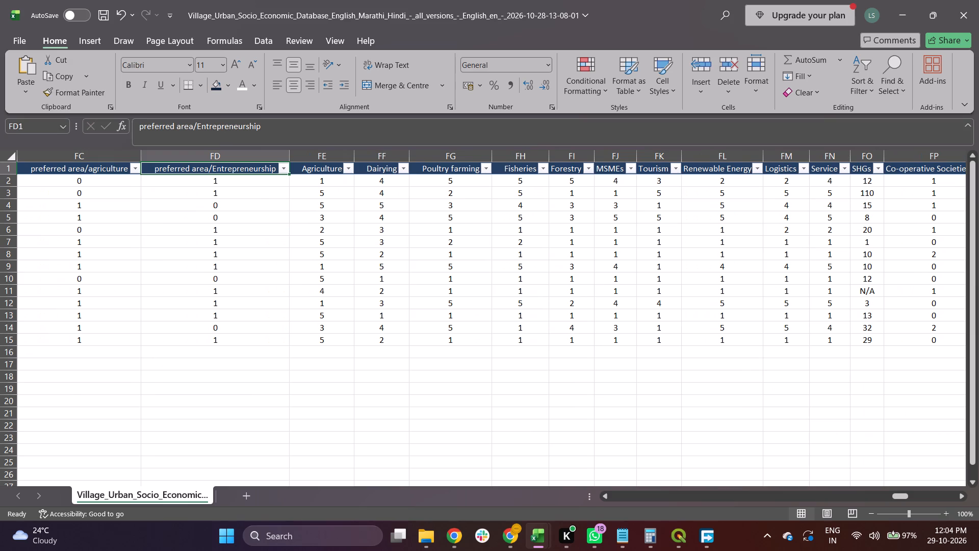
left_click(146, 127)
key("Left")
key("BackSpace")
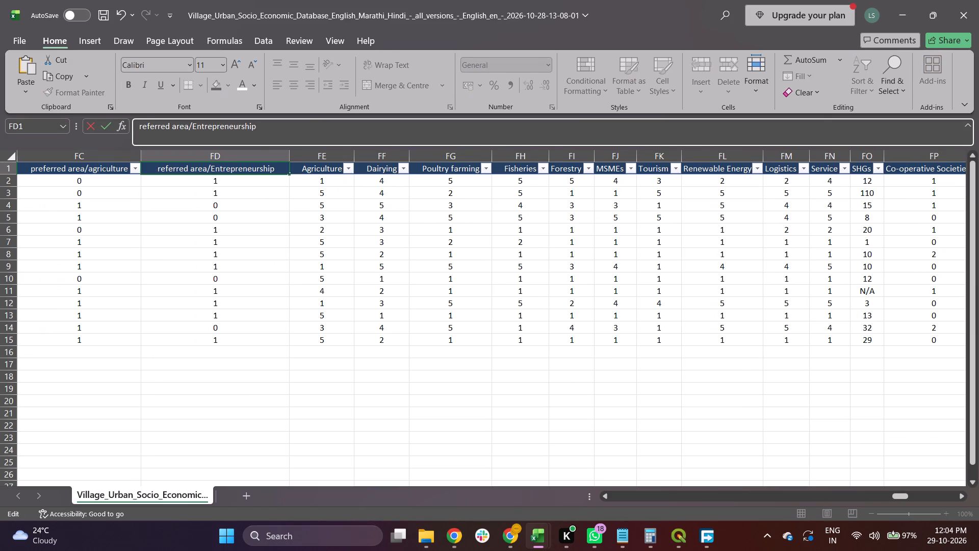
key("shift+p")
key("Right")
key("Right")
key("Right")
key("Right")
key("Right")
key("Right")
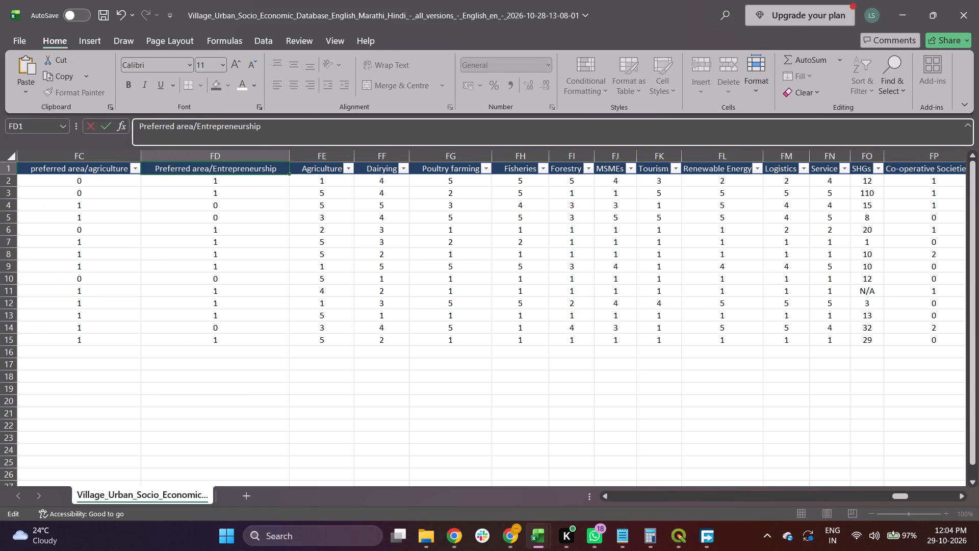
key("Right")
key("Right")
key("Right")
key("Right")
key("BackSpace")
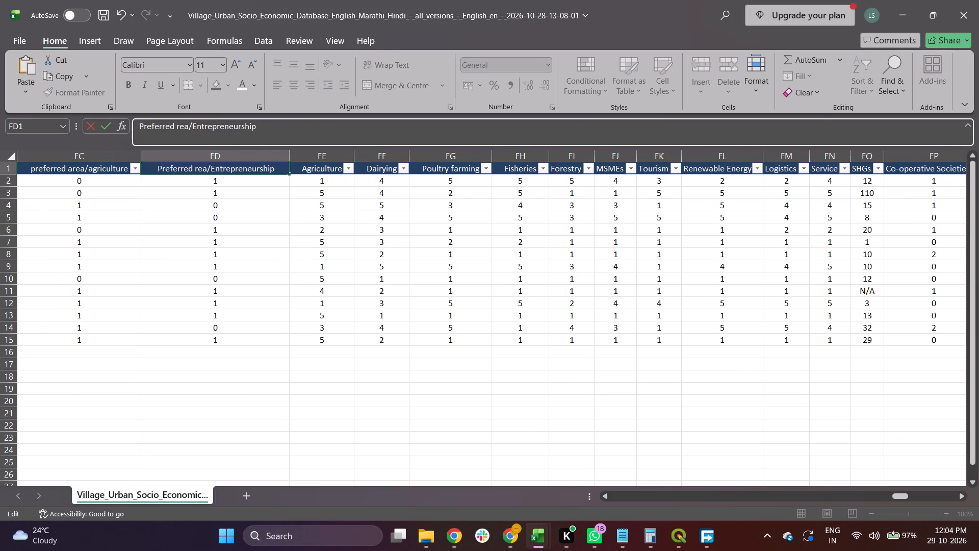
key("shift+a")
key("Tab")
Open the preferred area/agriculture header in FC1 for editing at its first letter.
key("Left")
key("Left")
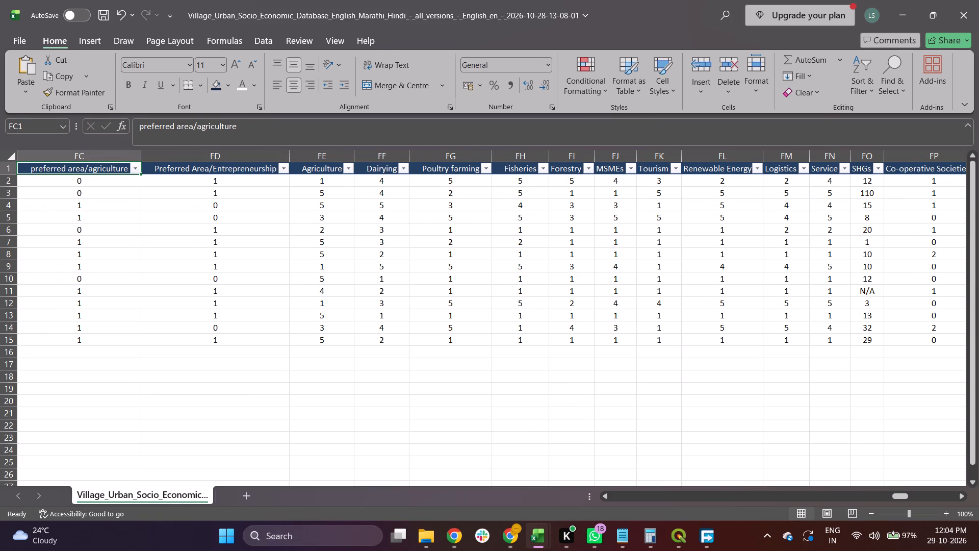
left_click(146, 127)
key("Left")
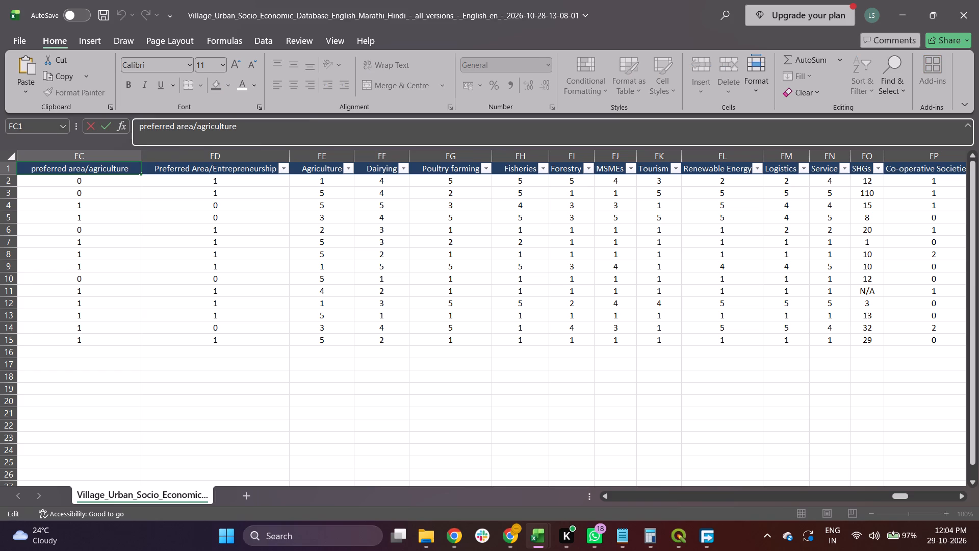
Capitalize every word of the agriculture preference header in FC1 so it reads "Preferred Area/Agriculture".
key("BackSpace")
key("shift+p")
key("Right")
key("Right")
key("Right")
key("Right")
key("Right")
key("Right")
key("Right")
key("Right")
key("Right")
key("Right")
key("BackSpace")
key("shift+a")
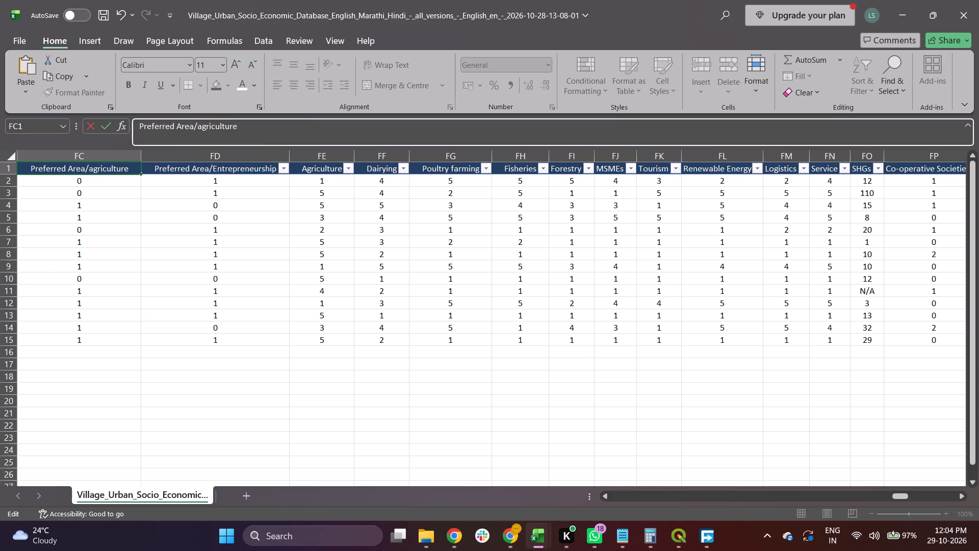
key("Right")
key("Right")
key("Right")
key("Right")
key("Right")
key("BackSpace")
key("shift+a")
key("Tab")
Capitalize every word of the service preference header in FB1 so it reads "Preferred Area/Service".
key("Left")
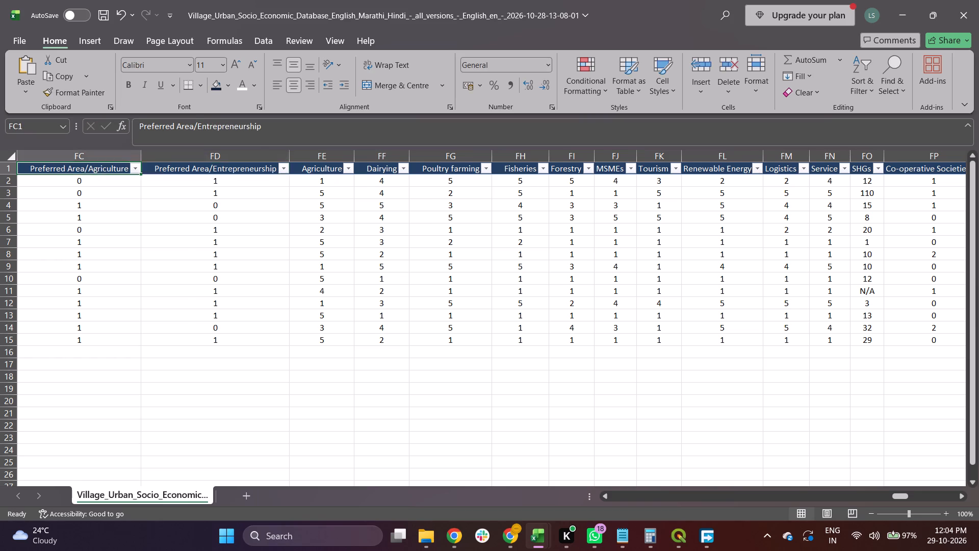
key("Left")
key("Right")
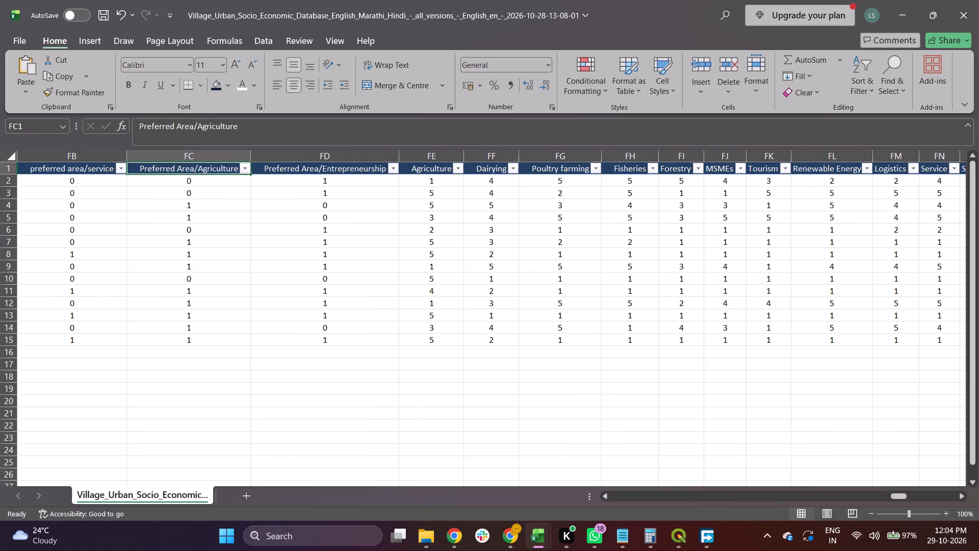
key("Left")
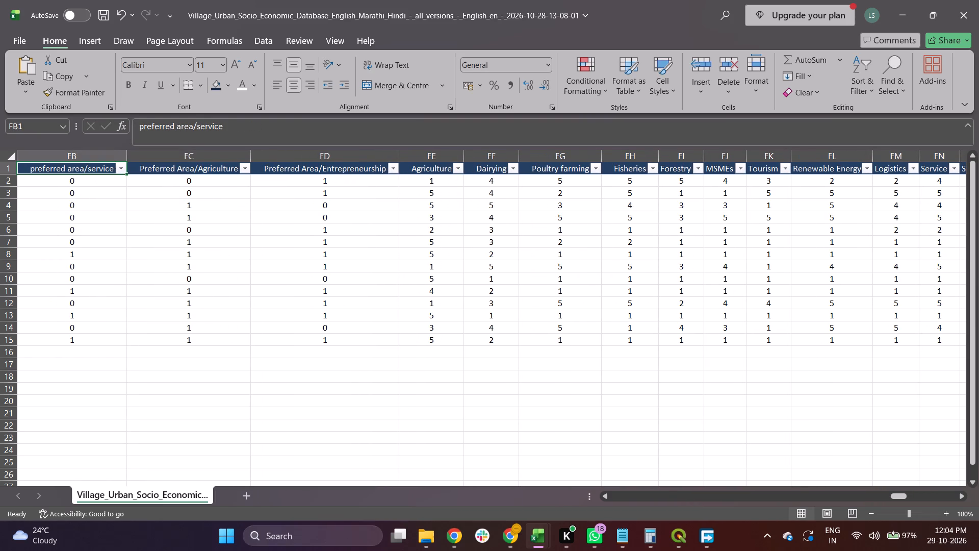
left_click(146, 127)
key("Left")
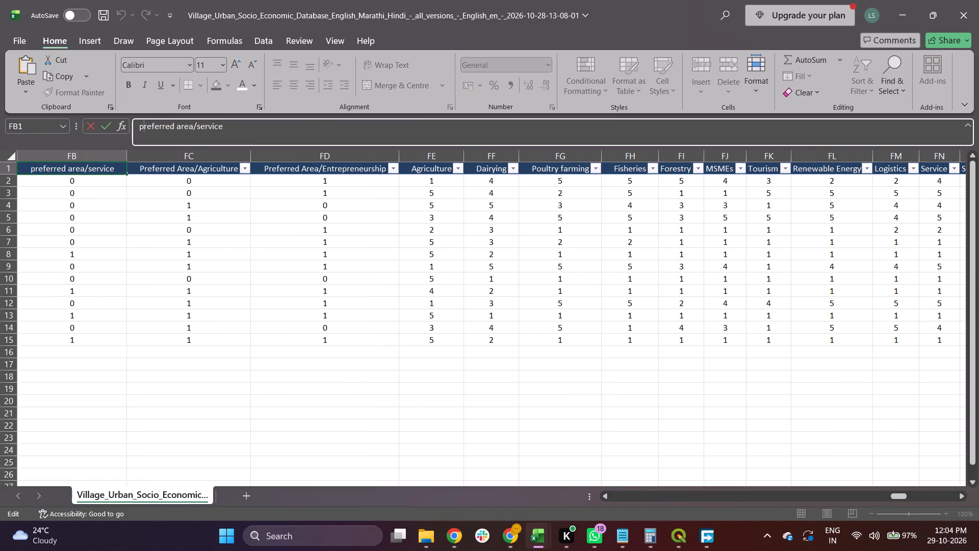
key("BackSpace")
key("shift+p")
key("Right")
key("Right")
key("Right")
key("Right")
key("Right")
key("Right")
key("Right")
key("Right")
key("Right")
key("Right")
key("Right")
key("Left")
key("BackSpace")
key("shift+a")
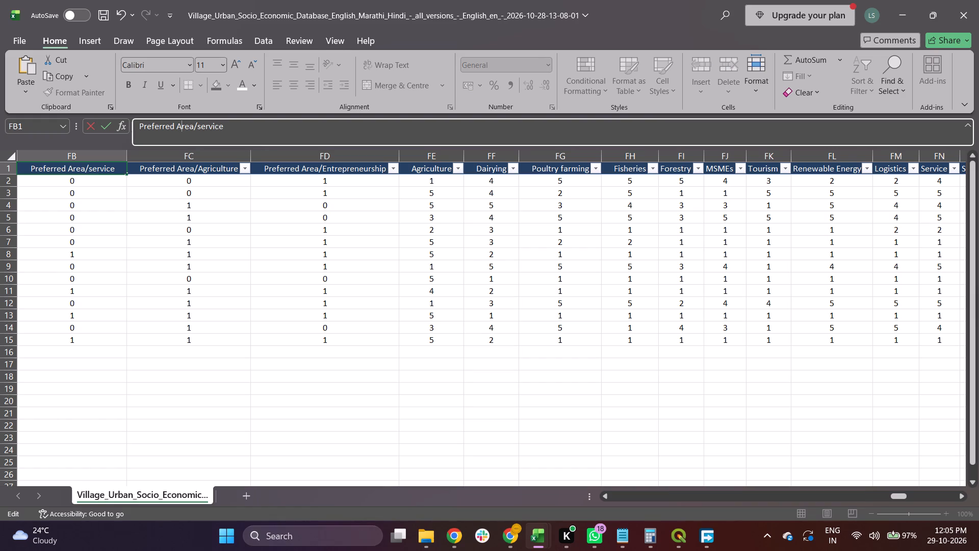
key("Right")
key("Right")
key("Right")
key("Right")
key("Right")
key("BackSpace")
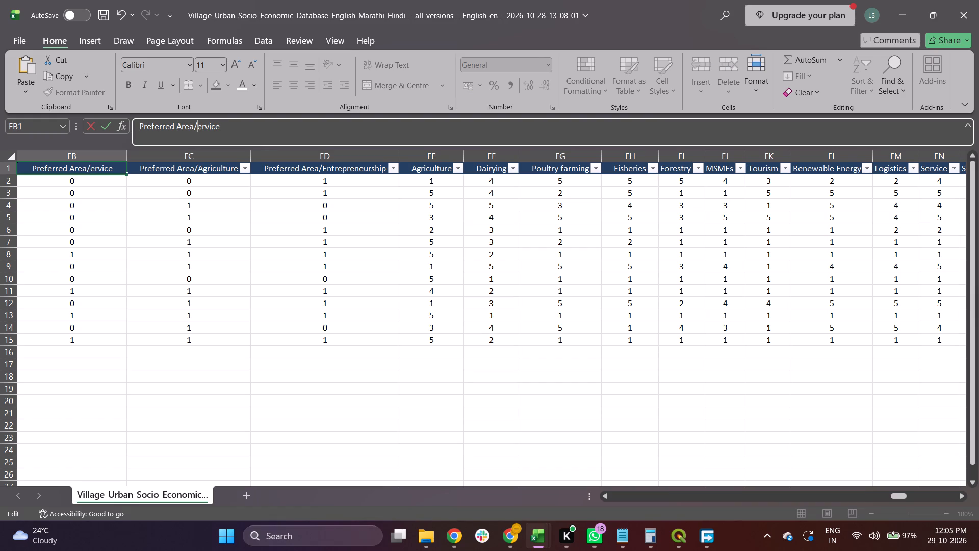
key("shift+s")
key("Tab")
Capitalize the first two words of the construction preference header in FA1 so it reads "Preferred Area/Construction".
key("Left")
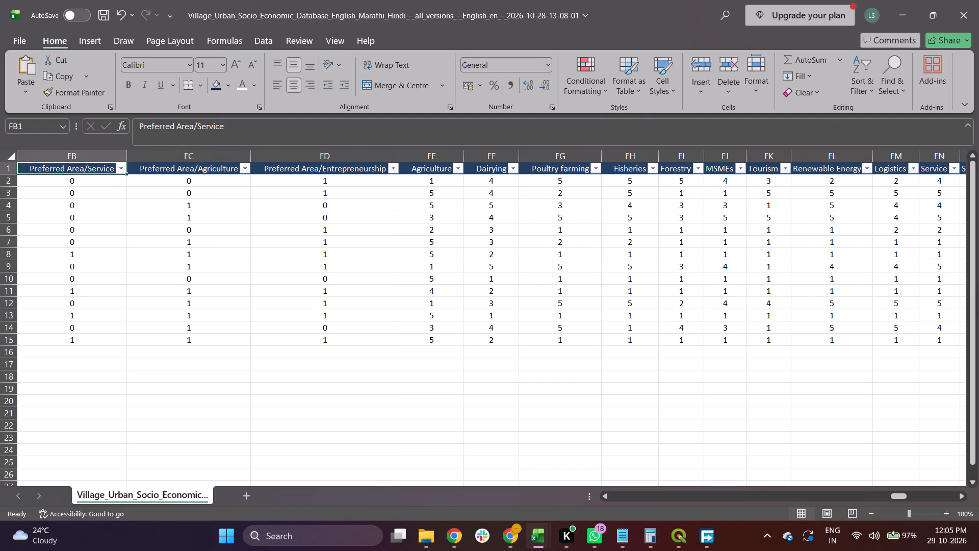
key("Left")
left_click(146, 127)
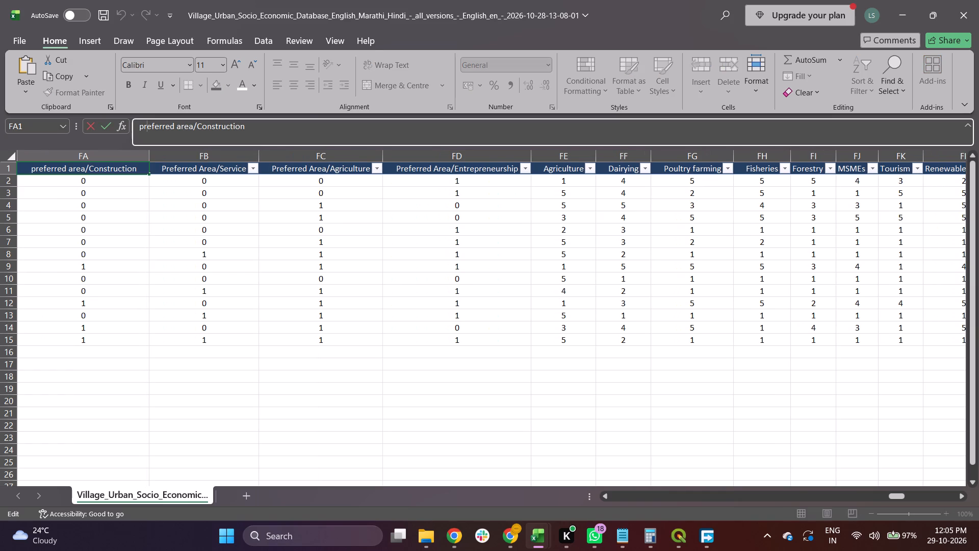
key("Left")
key("BackSpace")
key("shift+p")
key("Right")
key("Right")
key("Right")
key("Right")
key("Right")
key("Right")
key("Right")
key("Right")
key("Right")
key("Right")
key("BackSpace")
key("shift+a")
key("Right")
key("Right")
key("Right")
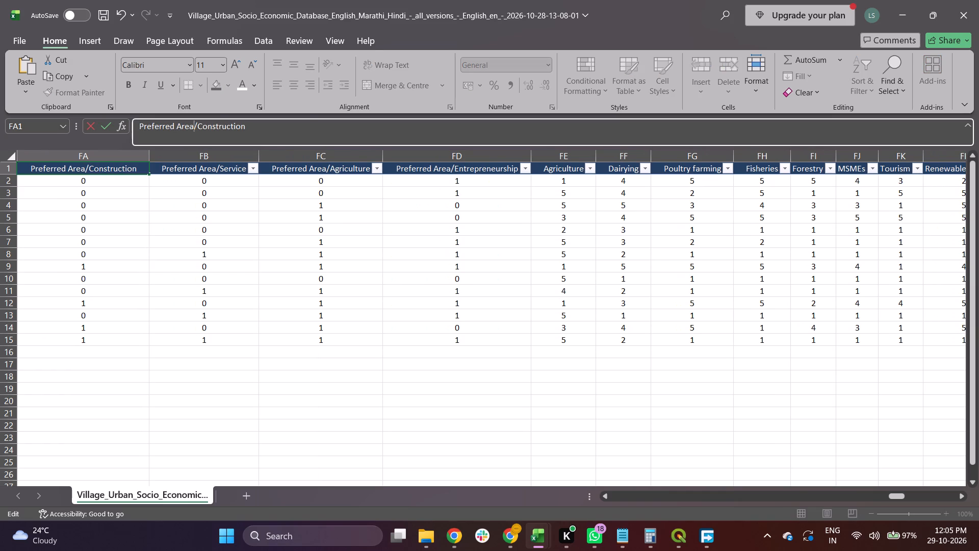
key("Right")
key("Right")
key("Tab")
Capitalize the first two words of the manufacturing preference header in EZ1 so it reads "Preferred Area/Manufacturing".
key("Left")
key("Left")
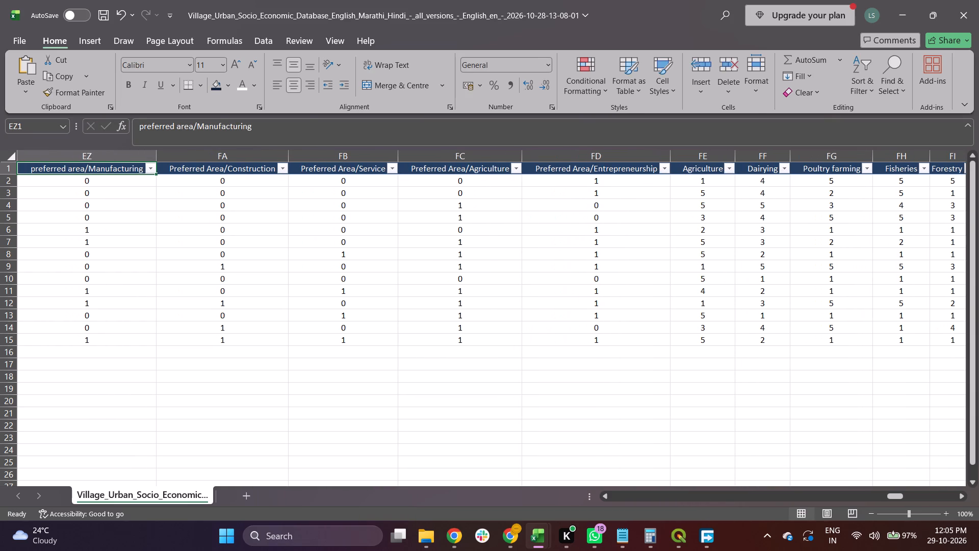
left_click(146, 127)
key("Left")
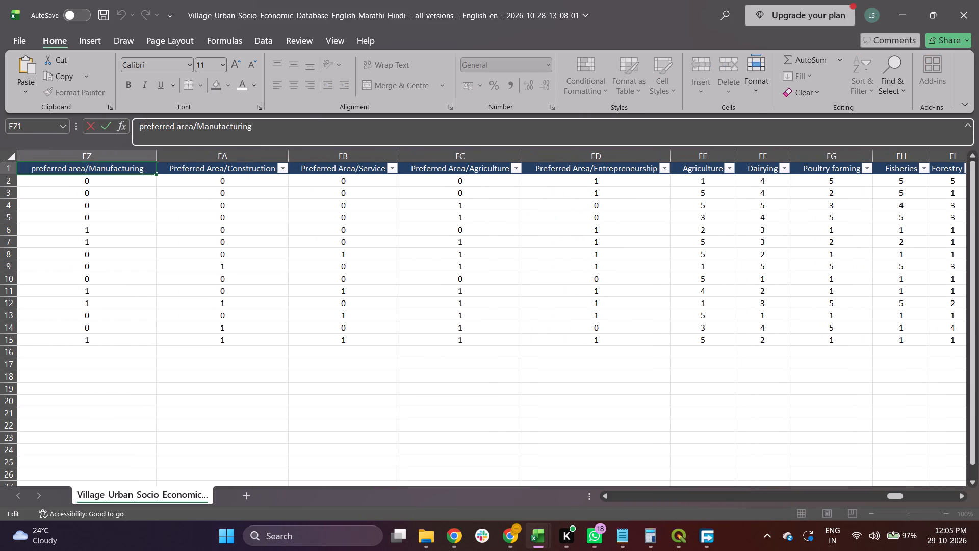
key("BackSpace")
key("shift+p")
key("Right")
key("Right")
key("Right")
key("Right")
key("Right")
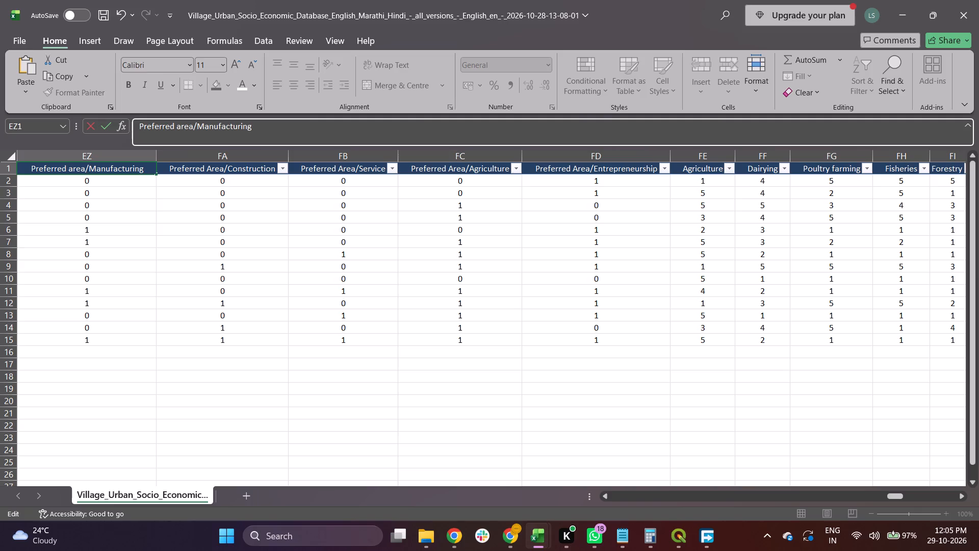
key("Right")
key("Right")
key("Right")
key("Right")
key("Right")
key("BackSpace")
key("shift+a")
key("Right")
key("Right")
key("Right")
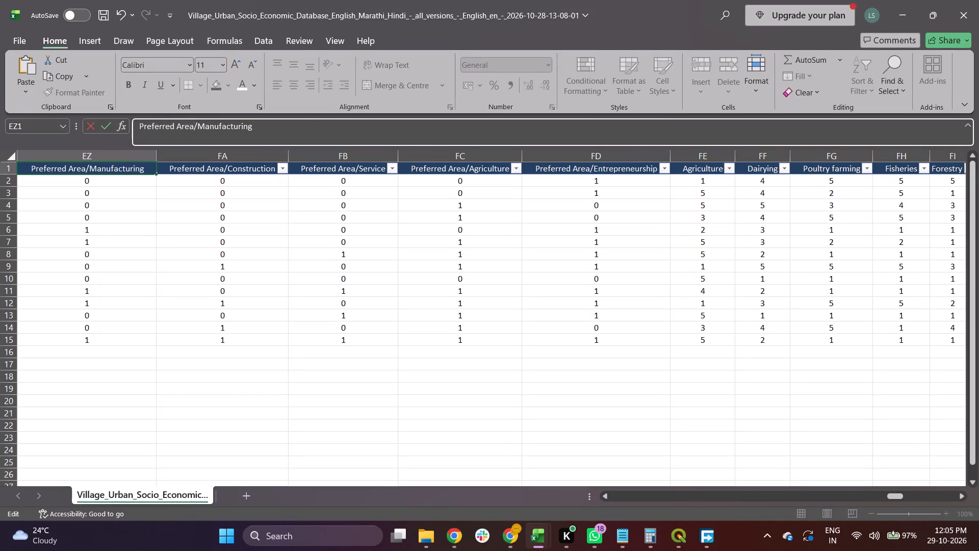
key("Tab")
Capitalize both words of the preferred area header in EX1 so it reads "Preferred Area".
key("Left")
key("Left")
key("Left")
key("Left")
key("Right")
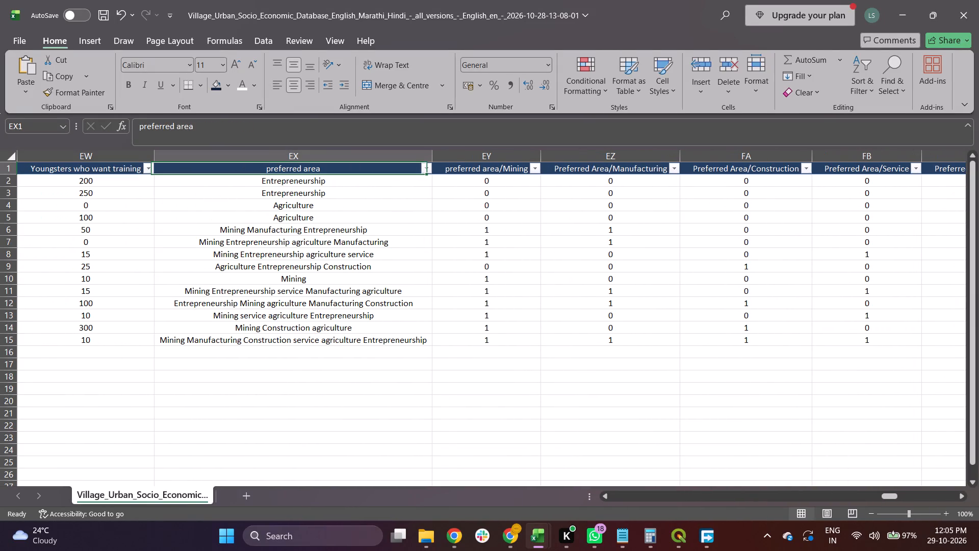
left_click(146, 127)
key("Left")
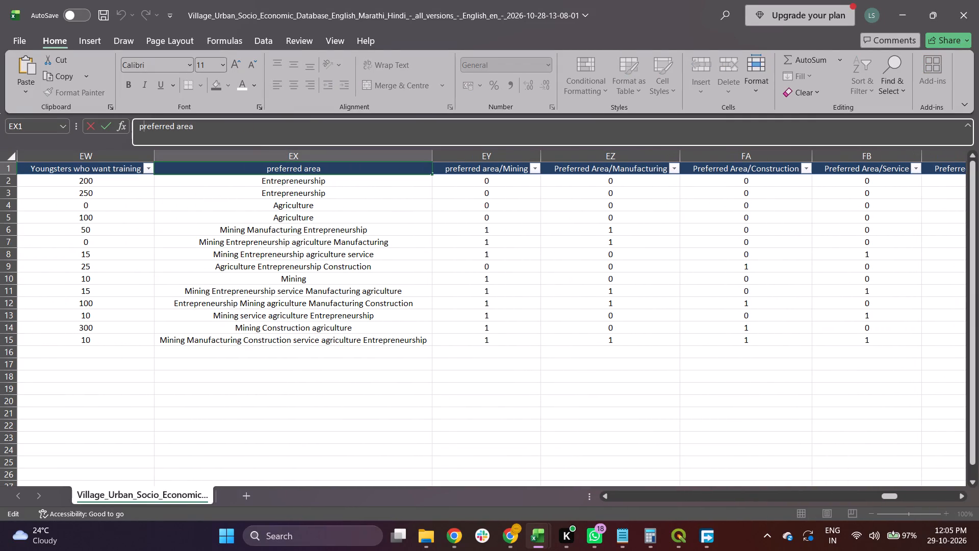
key("BackSpace")
key("shift+p")
key("Right")
key("Right")
key("Right")
key("Right")
key("Right")
key("Right")
key("Right")
key("Right")
key("Right")
key("Right")
key("Right")
key("Right")
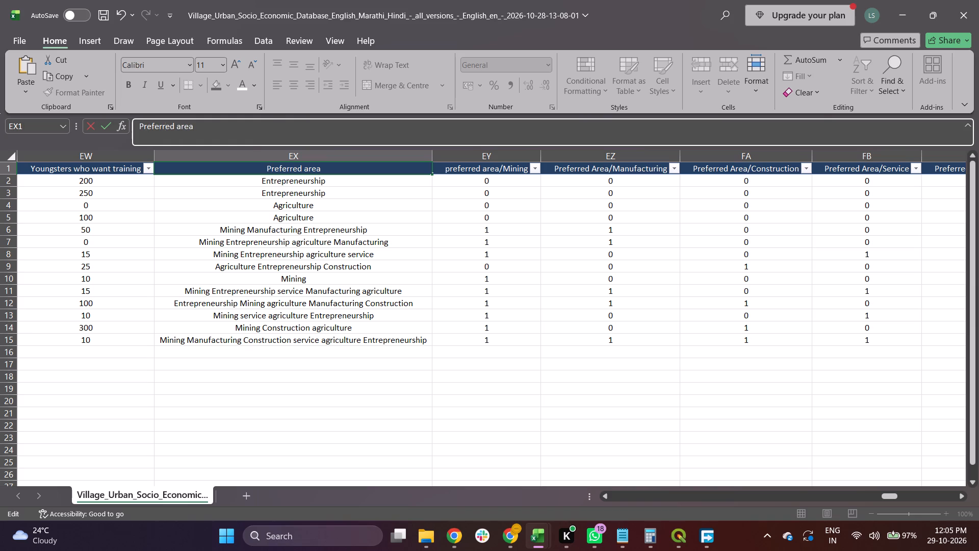
key("Left")
key("Left")
key("BackSpace")
key("shift+a")
key("Tab")
Capitalize the remaining words of the youngsters' training header in EW1 so it reads "Youngsters Who Want Training".
key("Left")
key("Left")
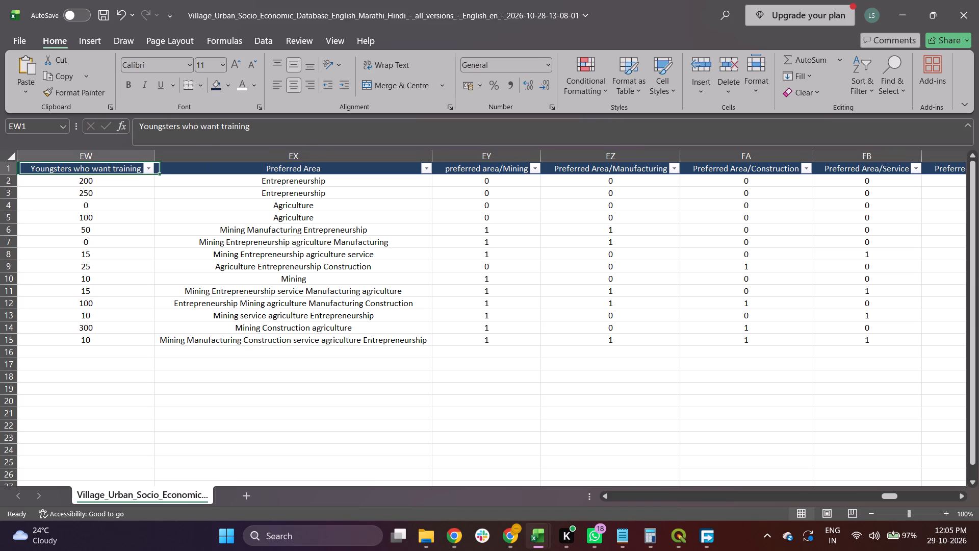
left_click(146, 127)
key("Right")
key("Right")
key("Right")
key("Right")
key("Right")
key("Right")
key("Right")
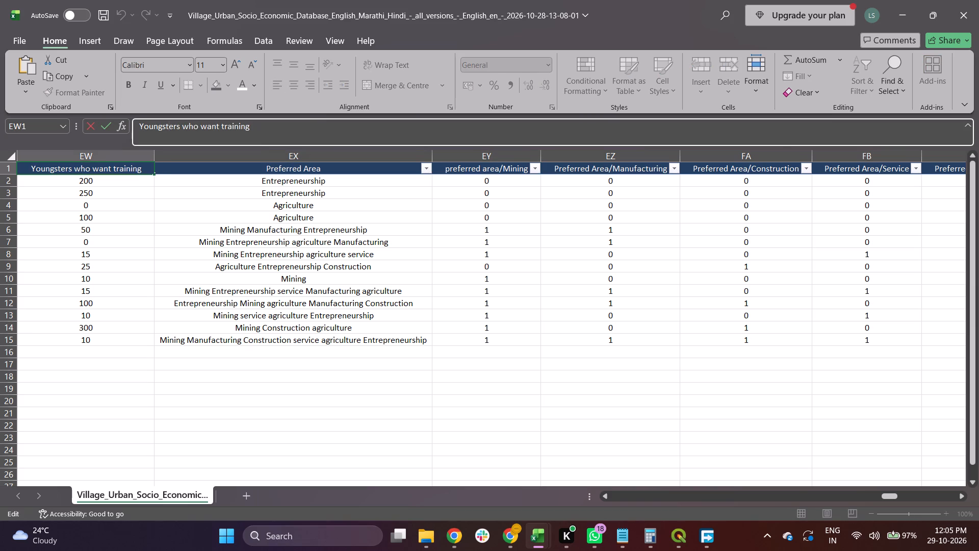
key("Right")
key("Right")
key("Right")
key("Right")
key("BackSpace")
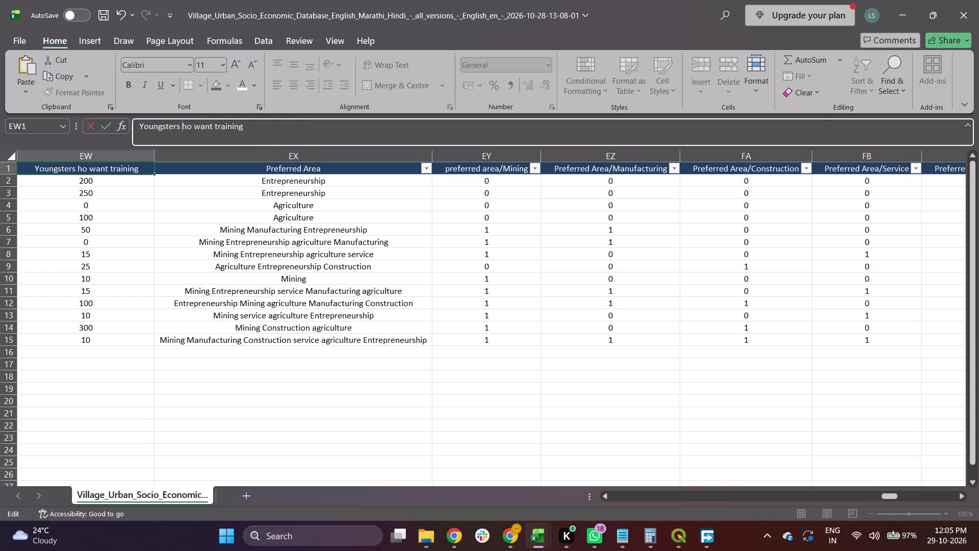
key("shift+w")
key("Right")
key("Right")
key("Right")
key("Right")
key("BackSpace")
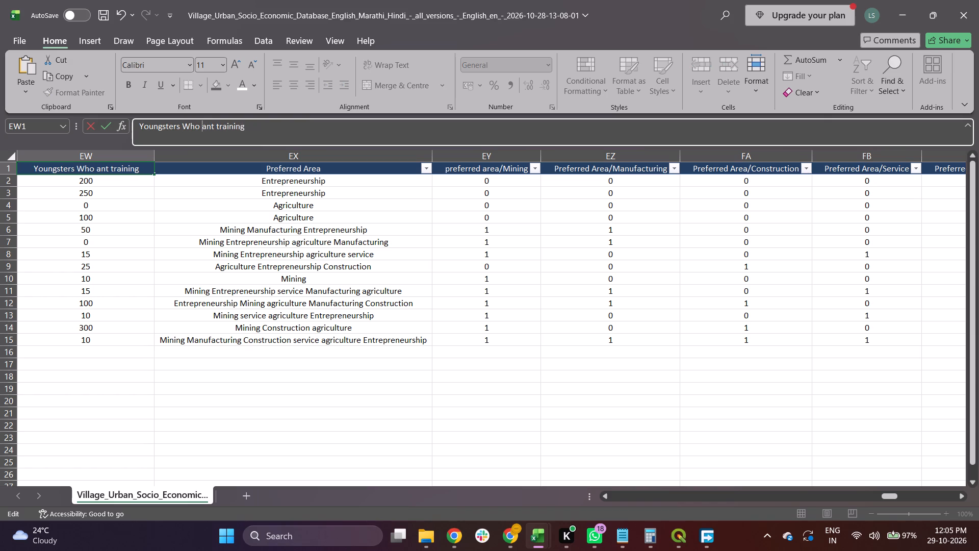
key("shift+w")
key("Right")
key("Right")
key("Right")
key("Right")
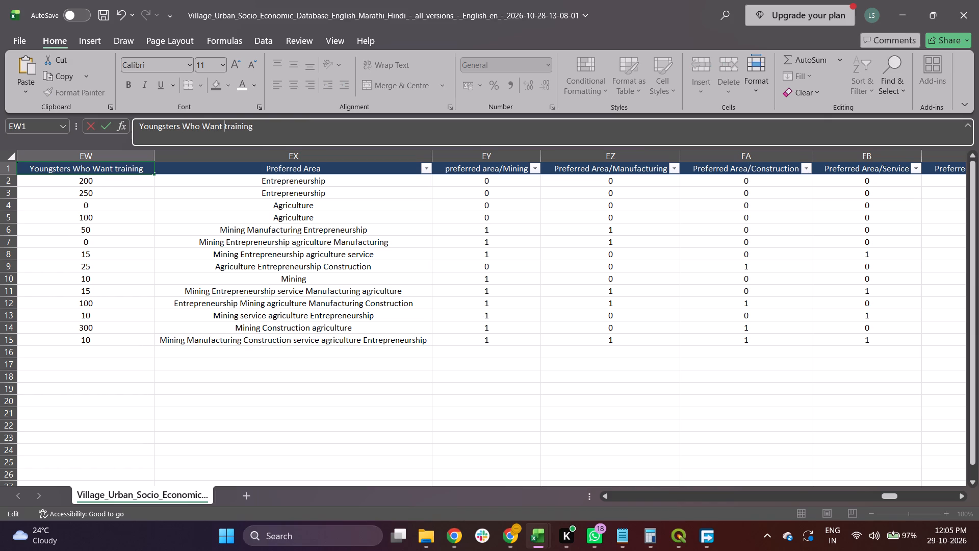
key("Right")
key("BackSpace")
key("shift+t")
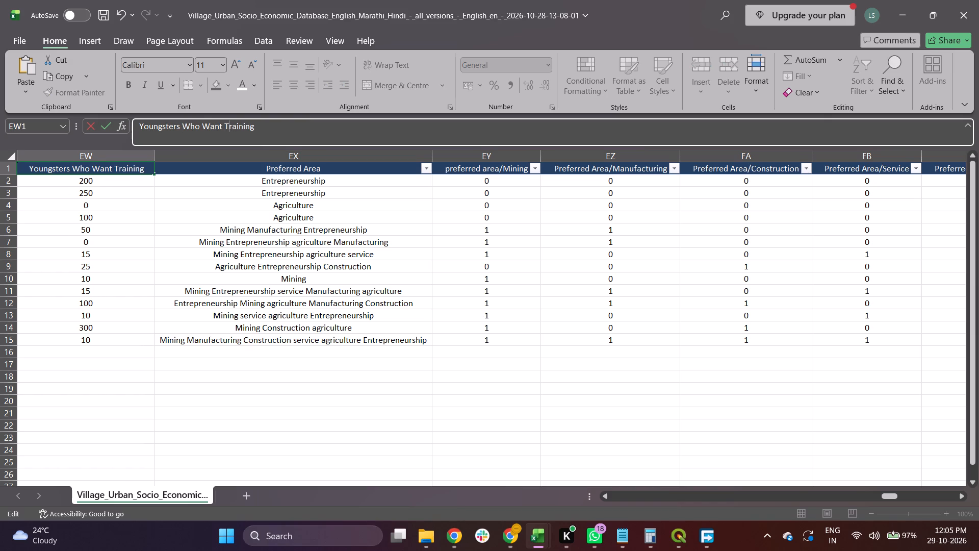
key("Tab")
Capitalize the second word of the unemployed youth header in EV1 so it reads "Unemployed Youth".
key("Left")
key("Left")
key("Left")
key("Left")
key("Right")
key("Right")
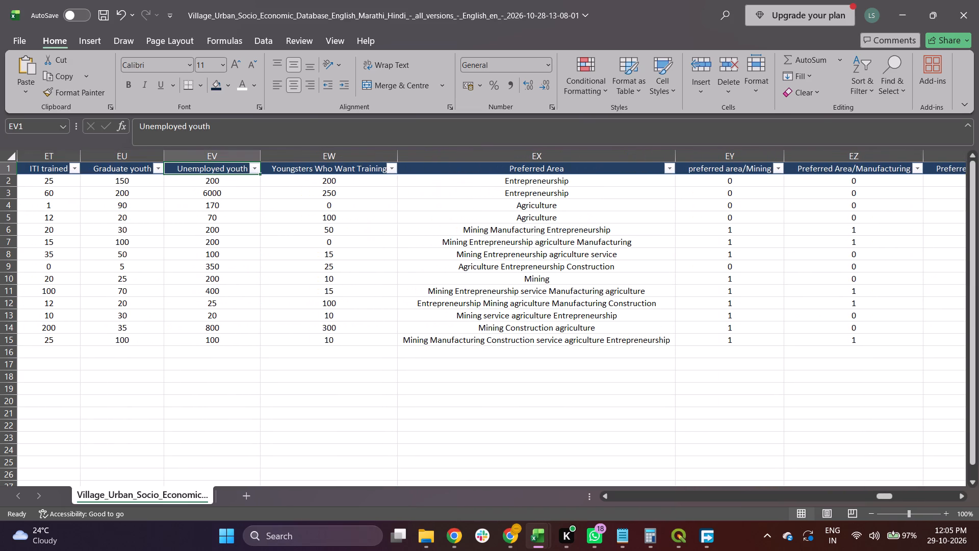
left_click(191, 126)
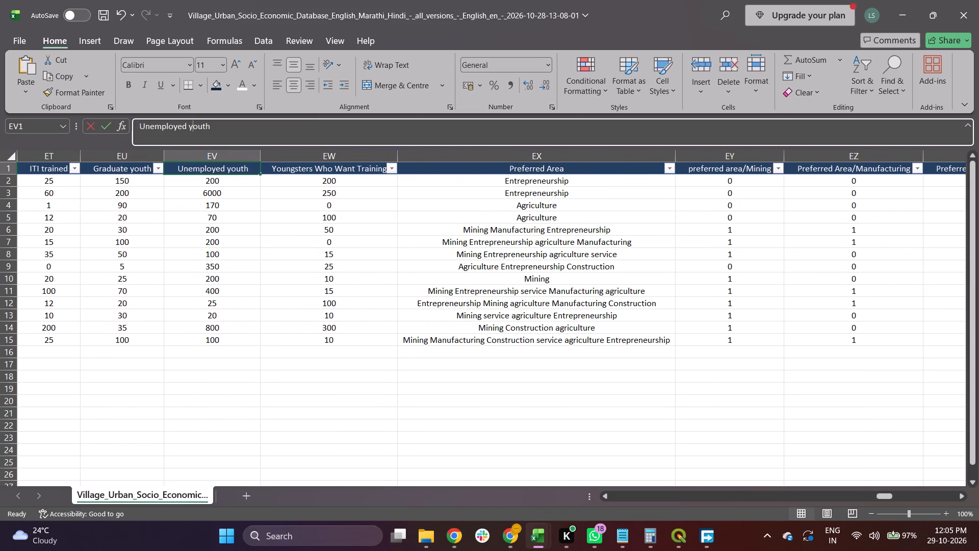
key("BackSpace")
key("shift+y")
key("Tab")
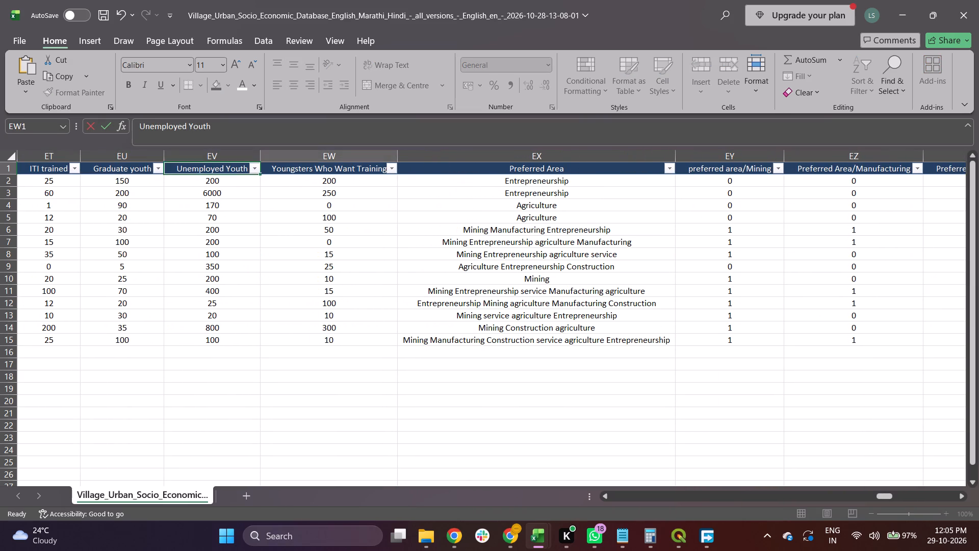
Capitalize the second word of the graduate youth header in EU1 so it reads "Graduate Youth".
key("Left")
key("Left")
left_click(191, 126)
key("Left")
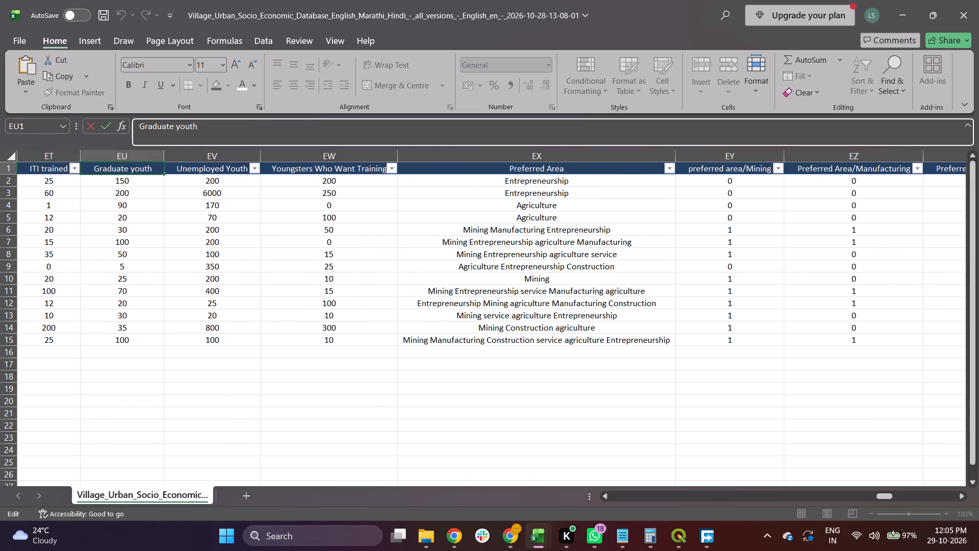
key("Left")
key("Left")
key("Right")
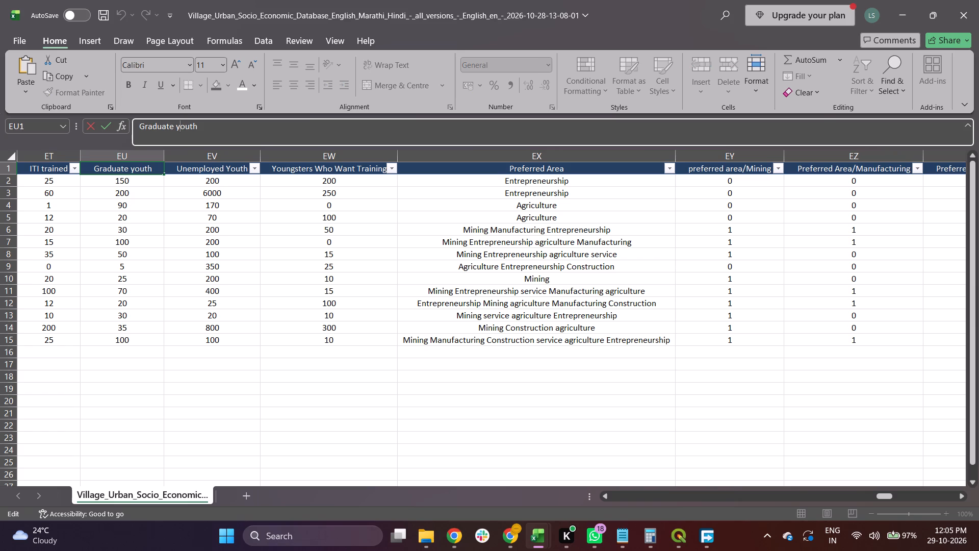
key("BackSpace")
key("shift+y")
key("Tab")
Capitalize the second word of the ITI header in ET1 so it reads "ITI Trained".
key("Left")
key("Left")
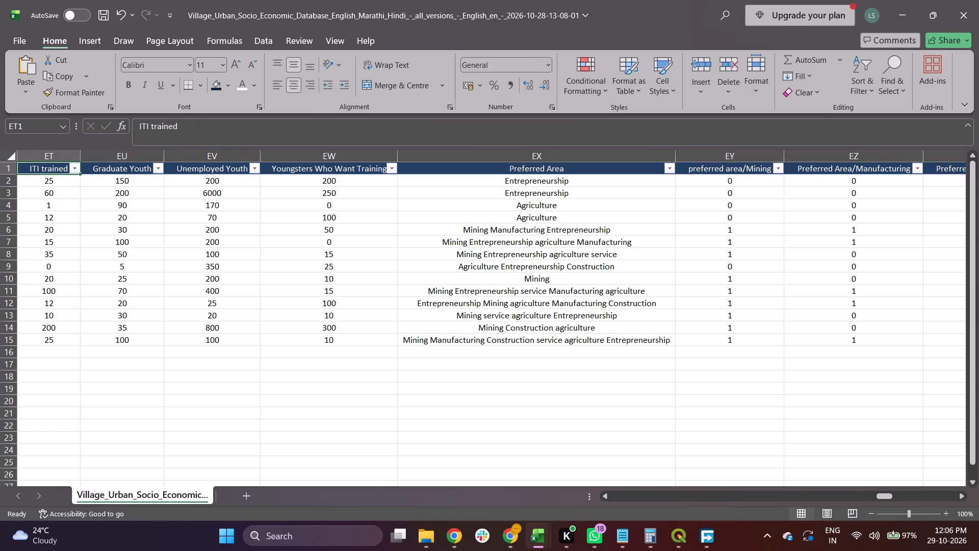
left_click(191, 126)
key("Left")
key("Left")
key("Left")
key("Left")
key("Left")
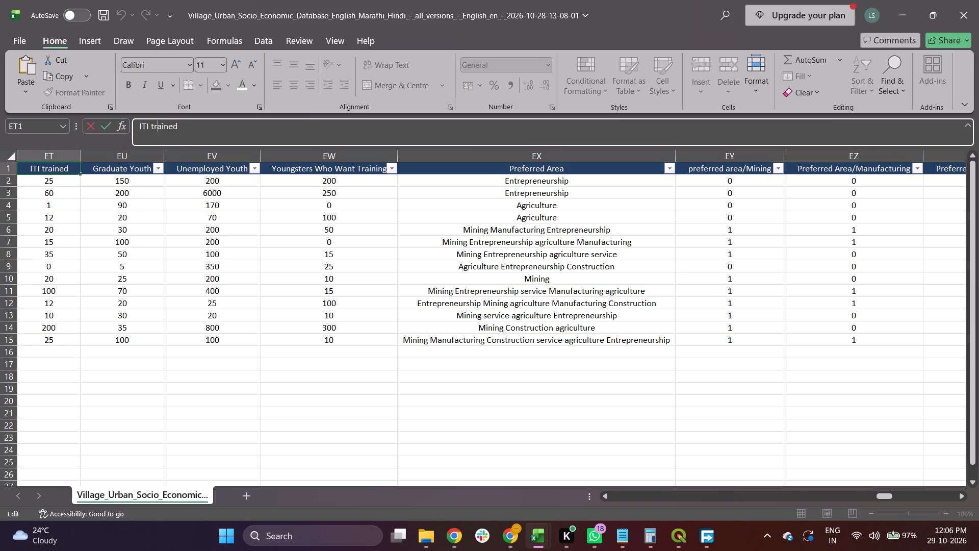
key("Left")
key("BackSpace")
key("shift+t")
key("Tab")
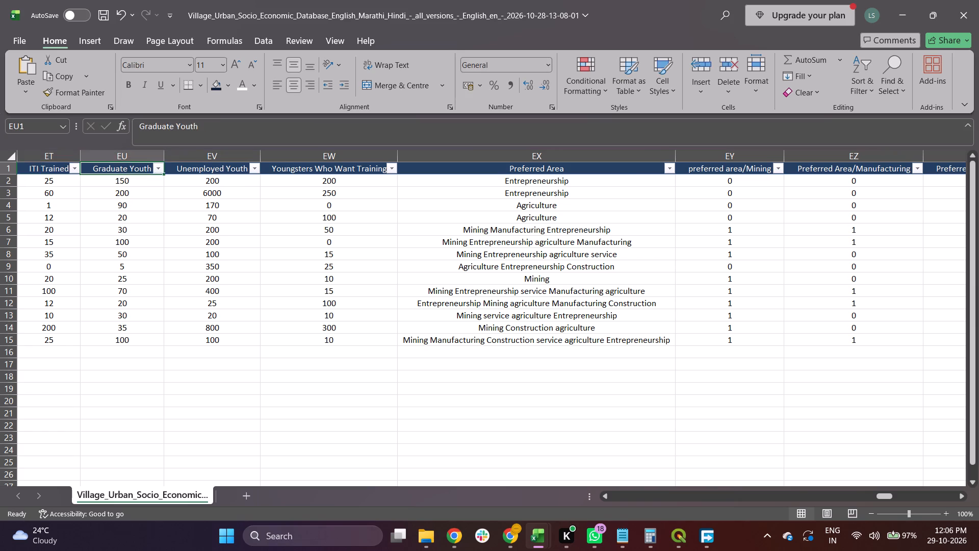
Capitalize every word of the migration trends header in ES1 so it reads "Migration Trends In Last Five Years".
key("Left")
key("Left")
key("Left")
key("Right")
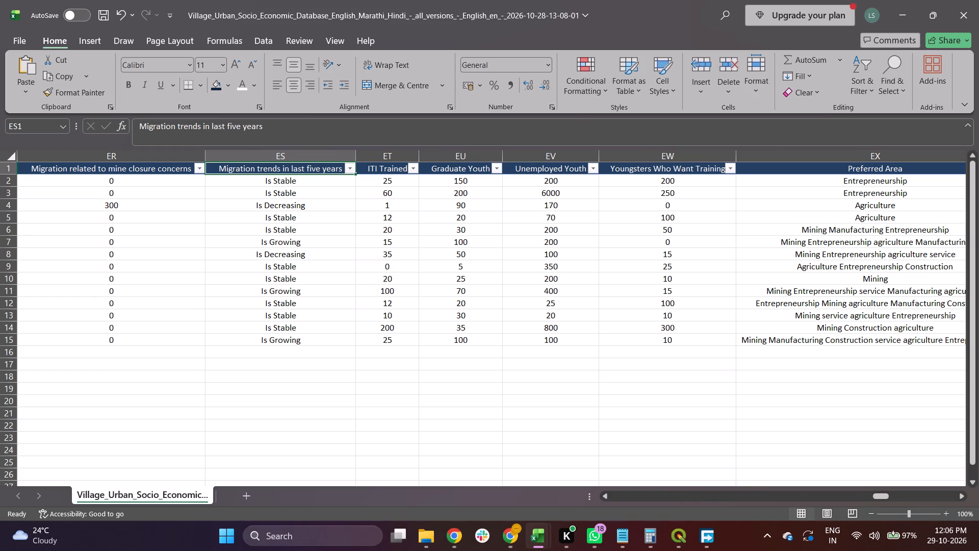
left_click(191, 126)
key("Left")
key("Left")
key("Left")
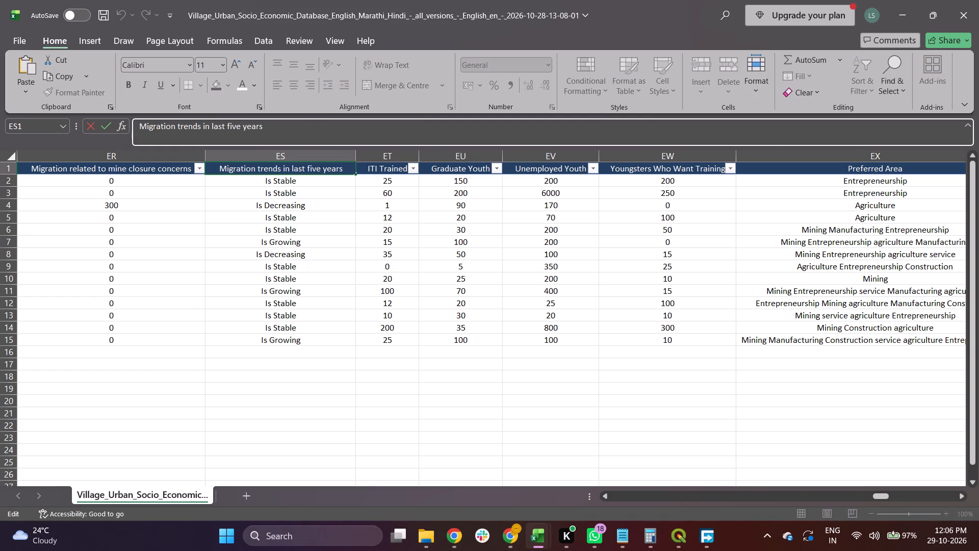
key("BackSpace")
key("shift+t")
key("Right")
key("Right")
key("Right")
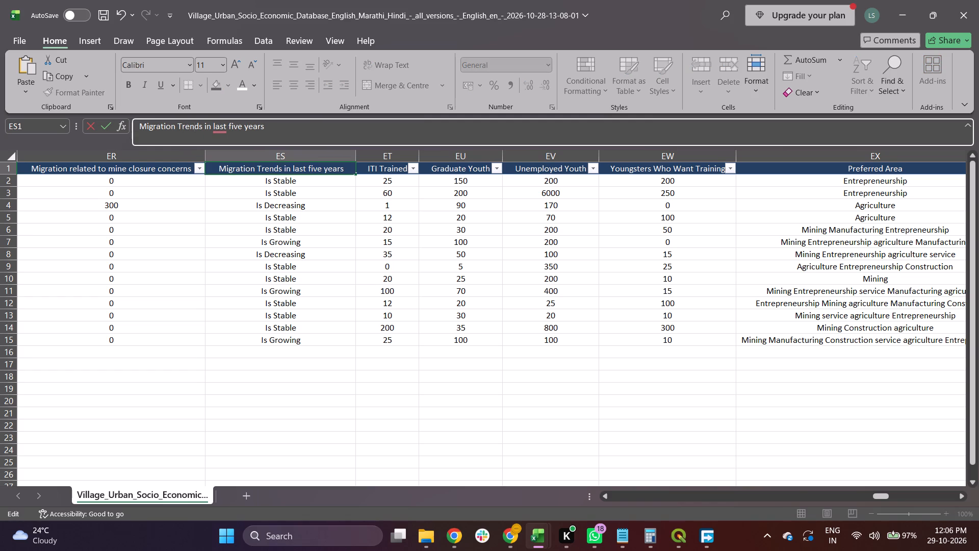
key("Right")
key("Right")
key("Right")
key("Right")
key("BackSpace")
key("shift+i")
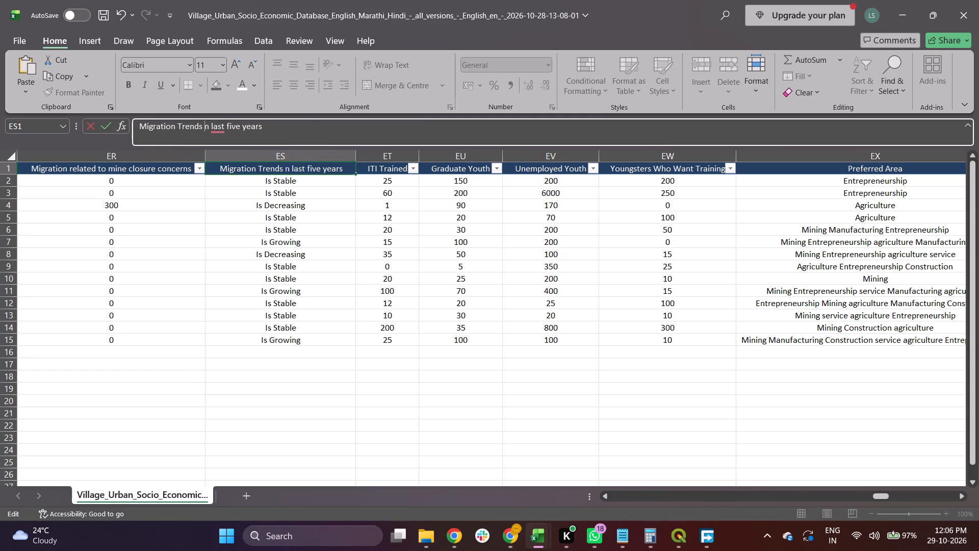
key("Right")
key("Right")
key("Right")
key("BackSpace")
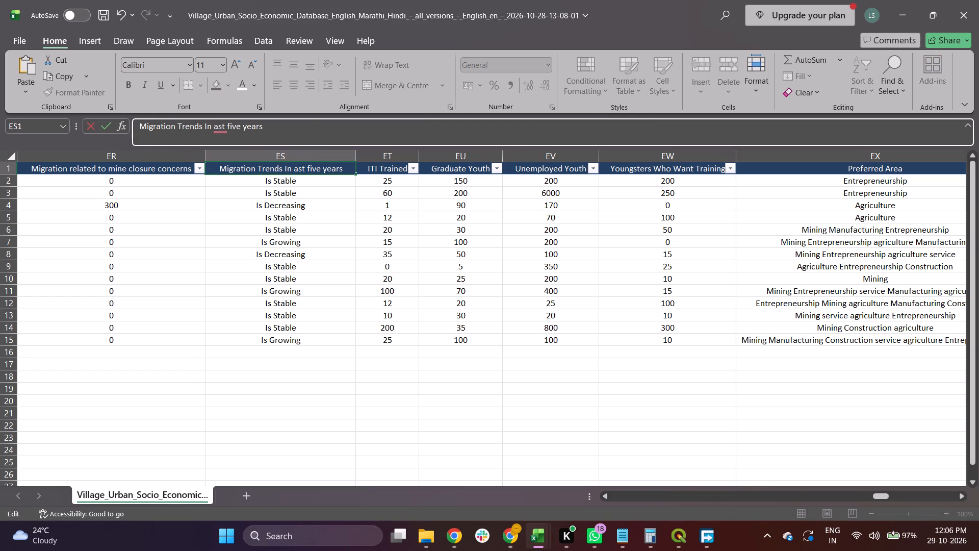
key("shift+l")
key("Right")
key("Right")
key("Right")
key("Right")
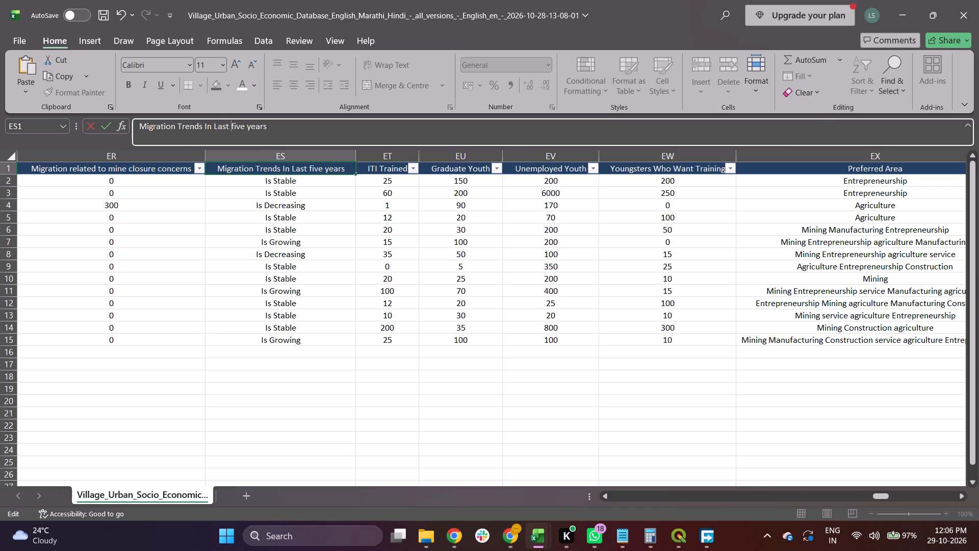
key("Right")
key("BackSpace")
key("shift+f")
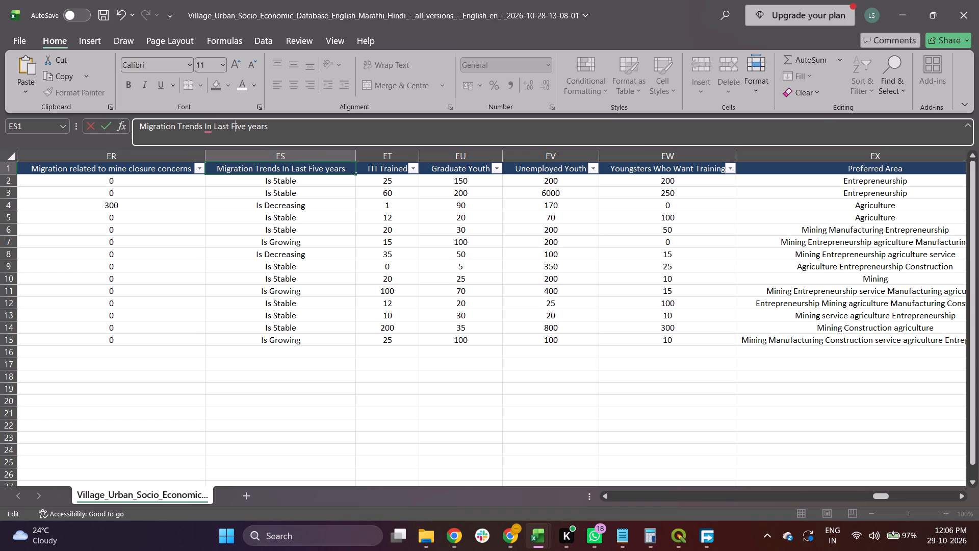
key("Right")
key("Right")
key("Right")
key("Right")
key("Right")
key("BackSpace")
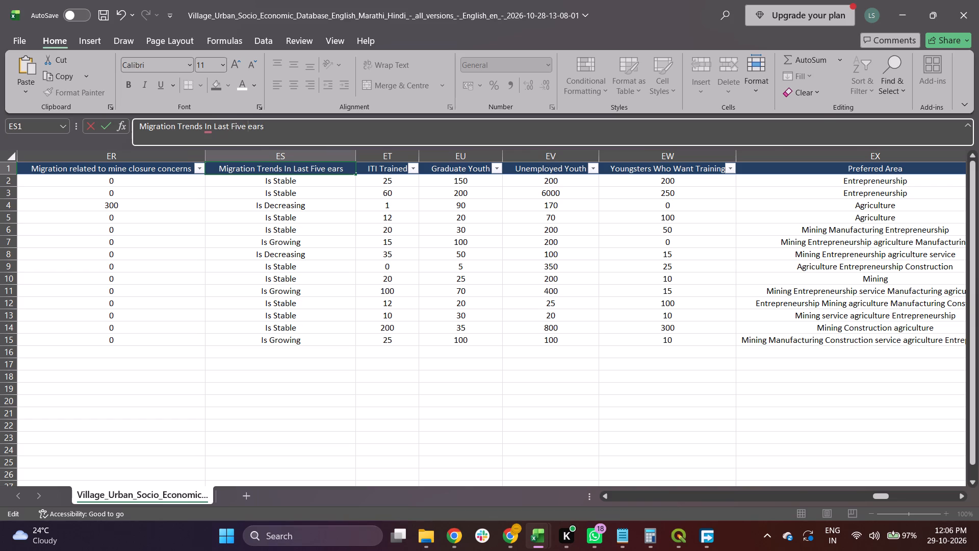
key("shift+y")
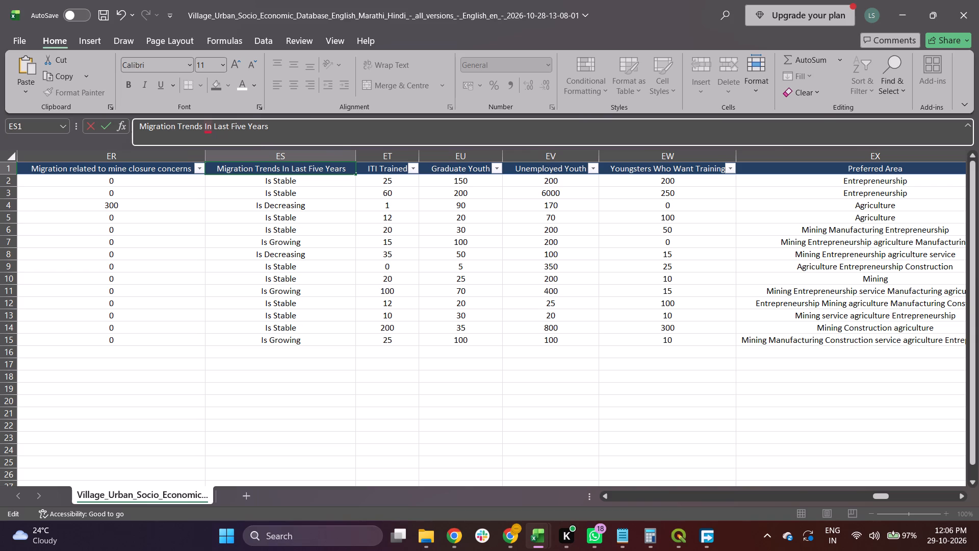
Add the capitalized word "The" to the ES1 header so it reads "Migration Trends In The Last Five Years".
left_click(217, 159)
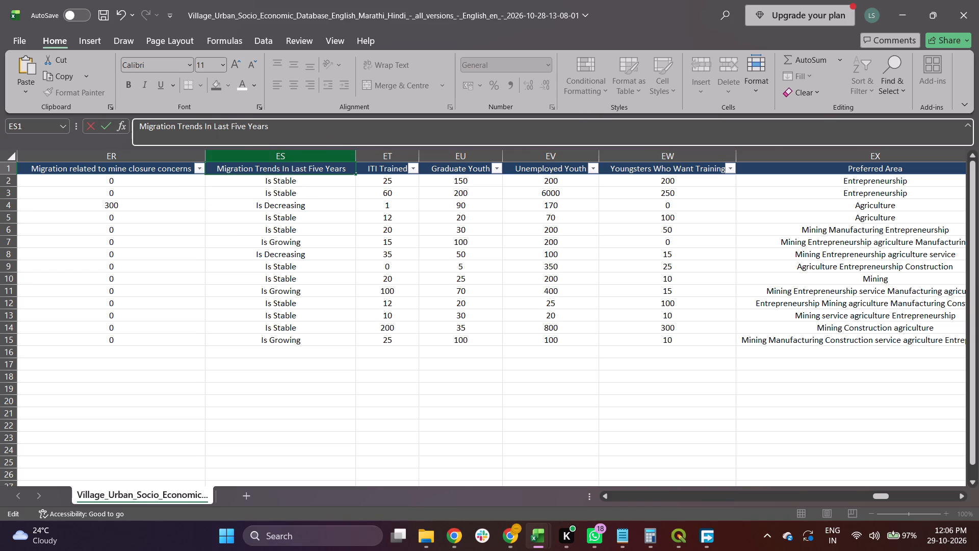
type("in the")
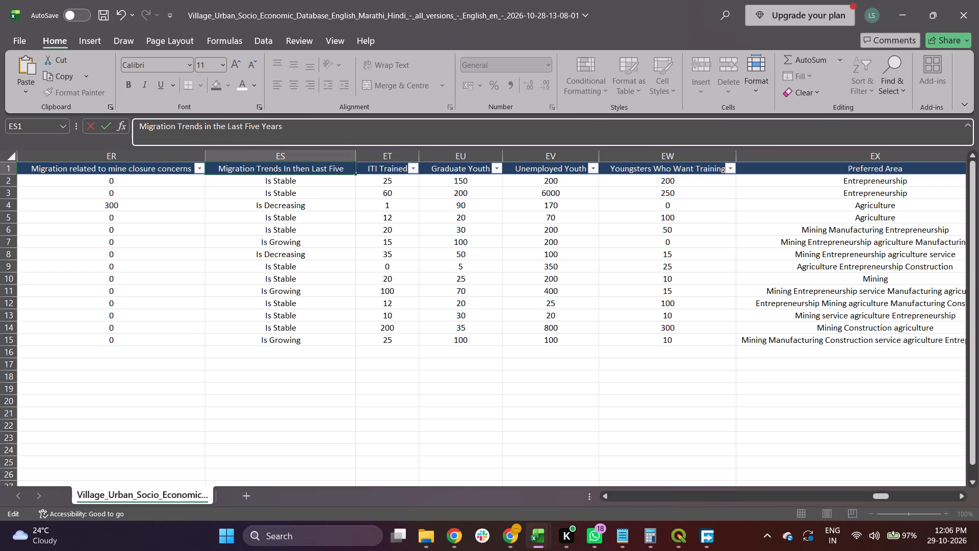
key("Left")
key("Left")
key("Left")
key("Right")
key("BackSpace")
key("shift+t")
key("Left")
key("Left")
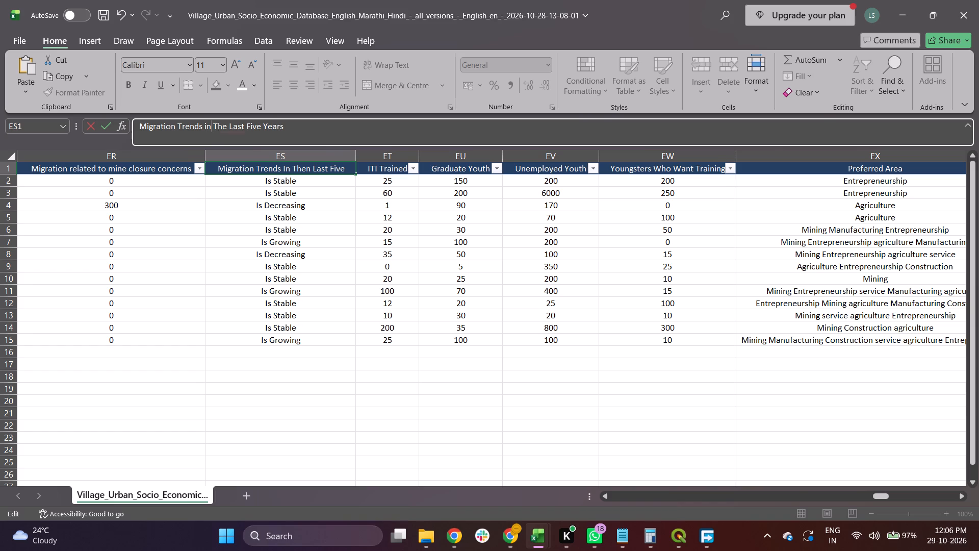
key("Left")
key("BackSpace")
key("shift+i")
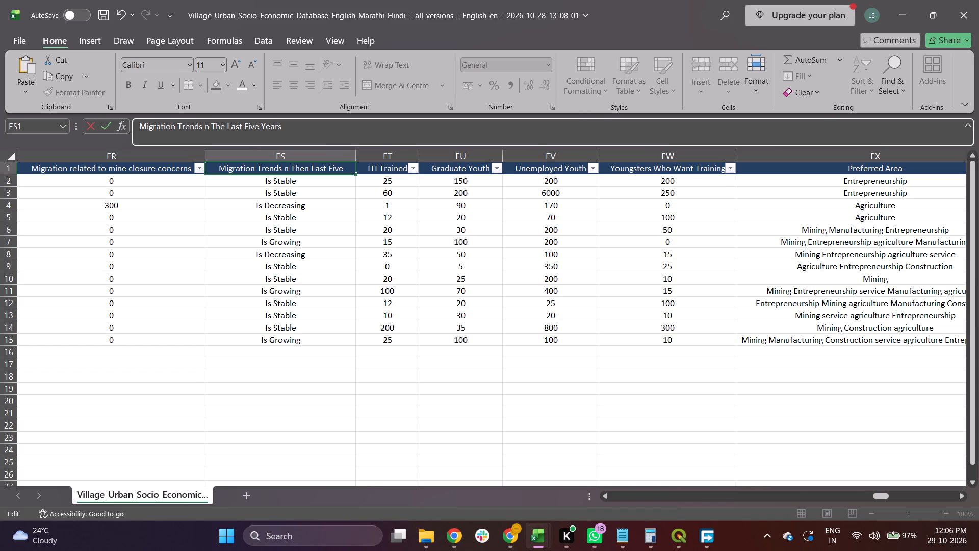
key("Tab")
Capitalize "Related" and "To" in the mine closure migration header in ER1.
key("Left")
key("Left")
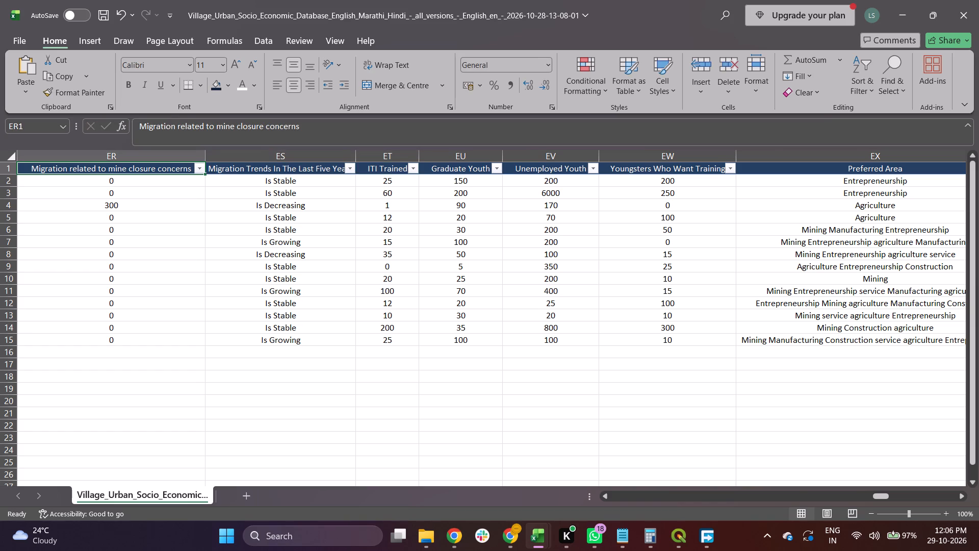
left_click(212, 127)
key("Left")
key("Left")
key("Left")
key("Left")
key("Left")
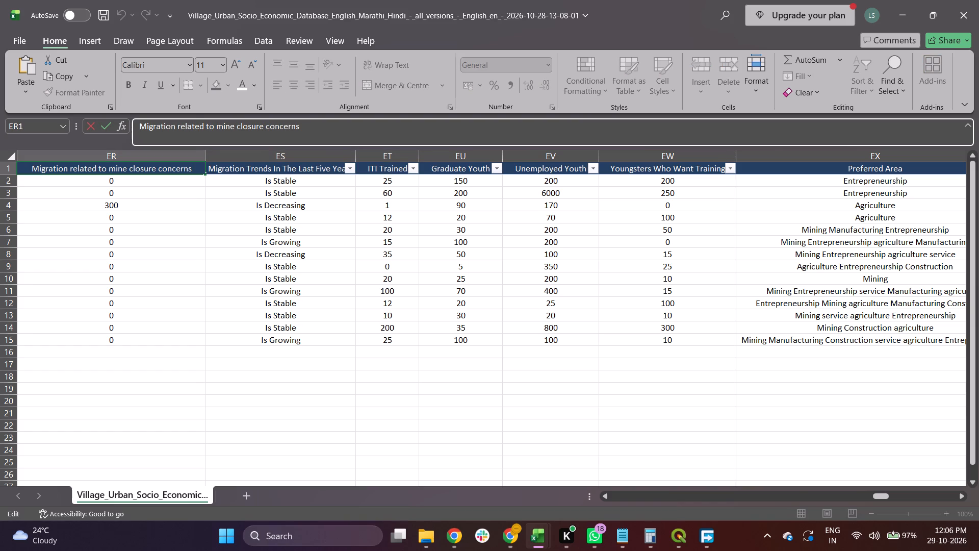
key("Left")
key("Left")
key("Left")
key("Left")
key("BackSpace")
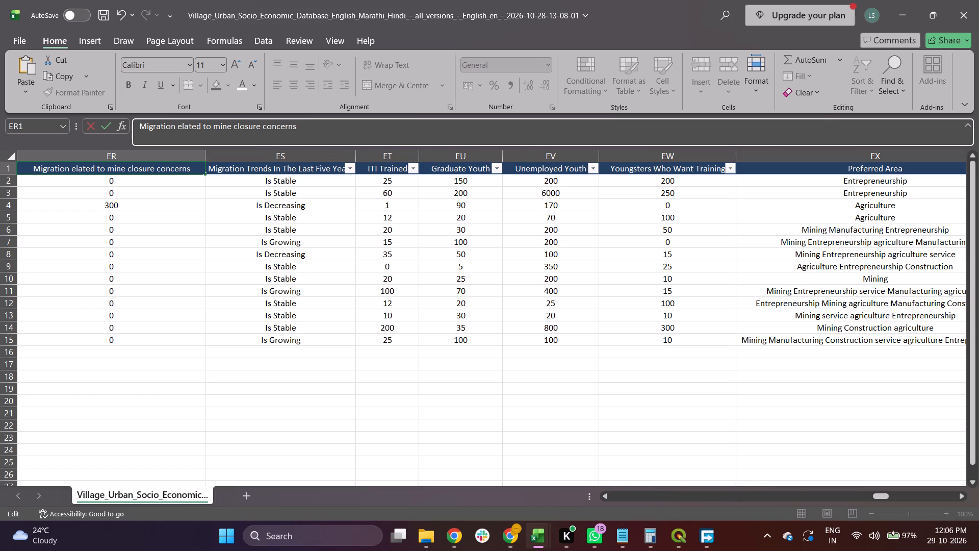
key("shift+r")
key("Right")
key("Right")
key("Right")
key("Right")
key("Right")
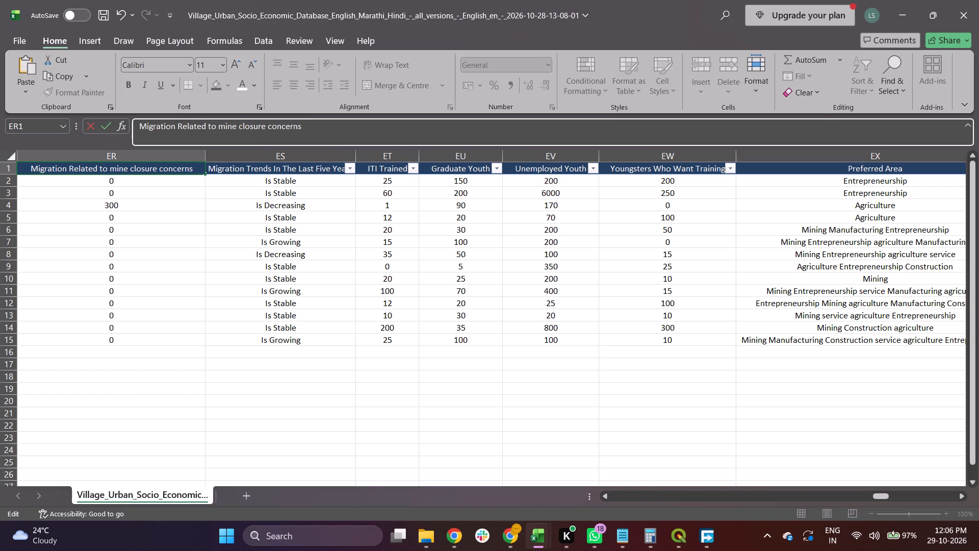
key("Right")
key("Right")
key("Right")
key("BackSpace")
key("shift+t")
Capitalize the last three words of the ER1 header so it reads "Migration Related To Mine Closure Concerns".
key("Right")
key("Right")
key("Right")
key("Right")
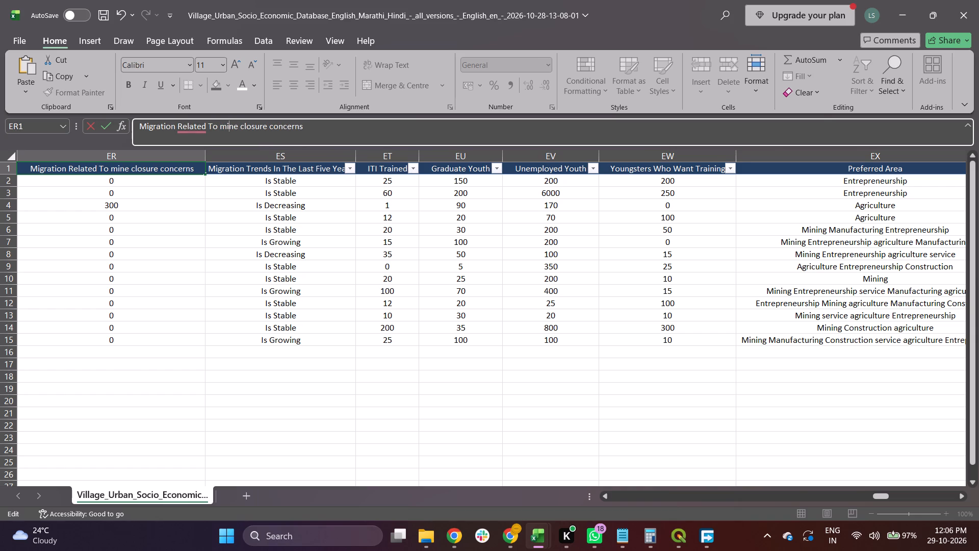
key("Left")
key("BackSpace")
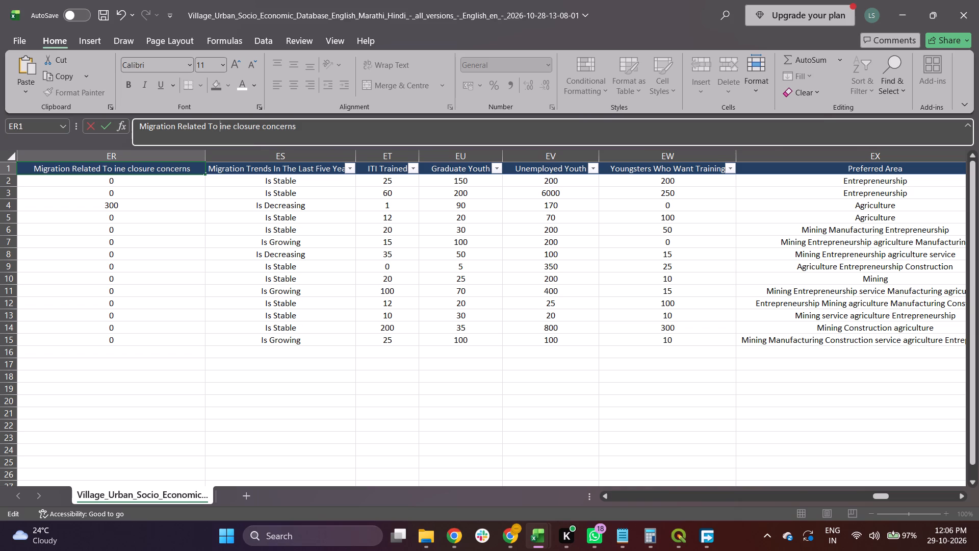
key("shift+m")
key("Right")
key("Right")
key("Right")
key("Right")
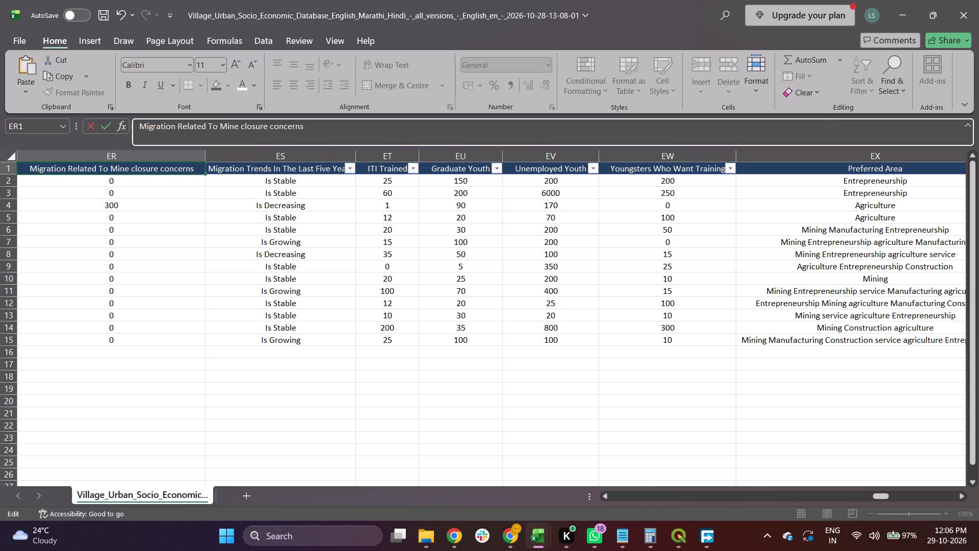
key("Right")
key("BackSpace")
key("shift+c")
key("Right")
key("Right")
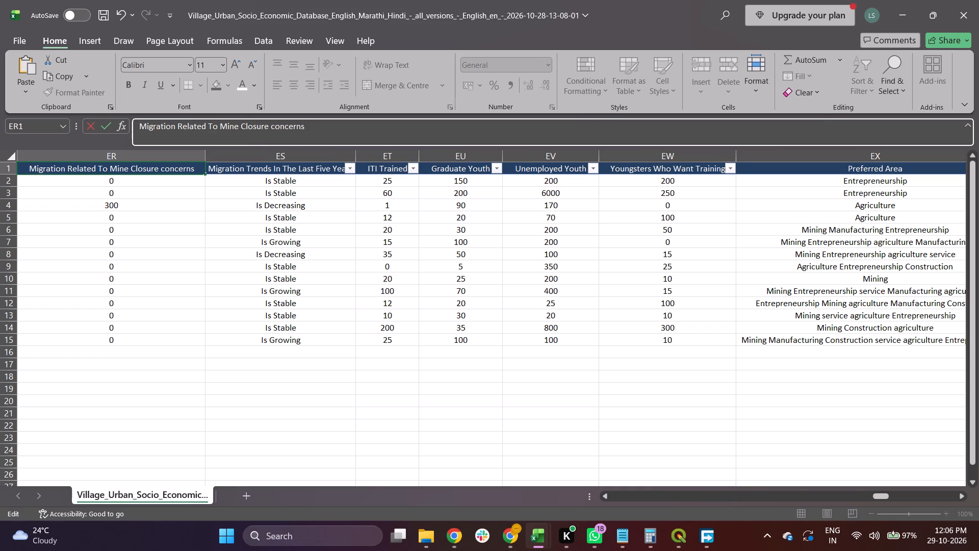
key("Right")
key("Right")
key("Right")
key("Right")
key("Right")
key("Right")
key("BackSpace")
key("shift+c")
key("Left")
key("Left")
key("Left")
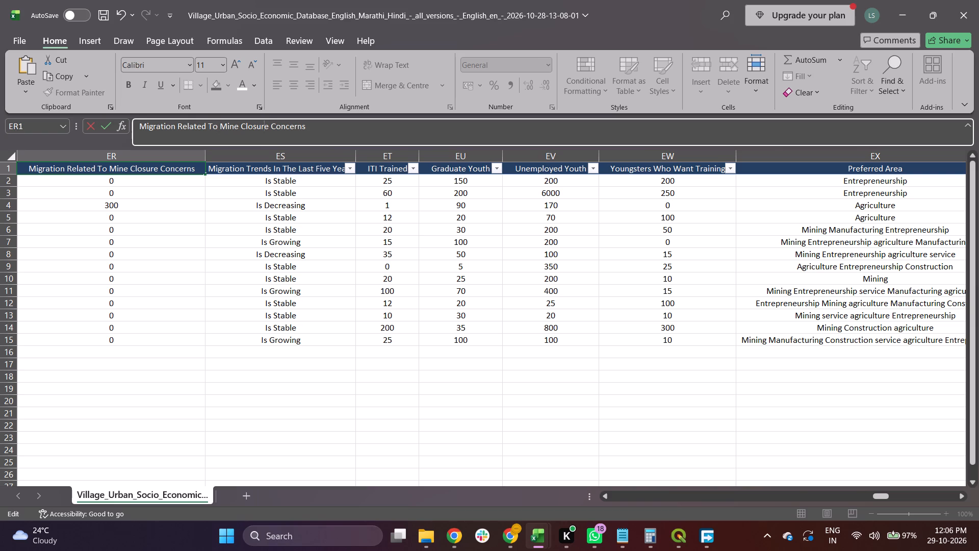
key("Tab")
Capitalize the second word of the youth migration header in EQ1 so it reads "Youth Migration".
key("Left")
key("Left")
key("Left")
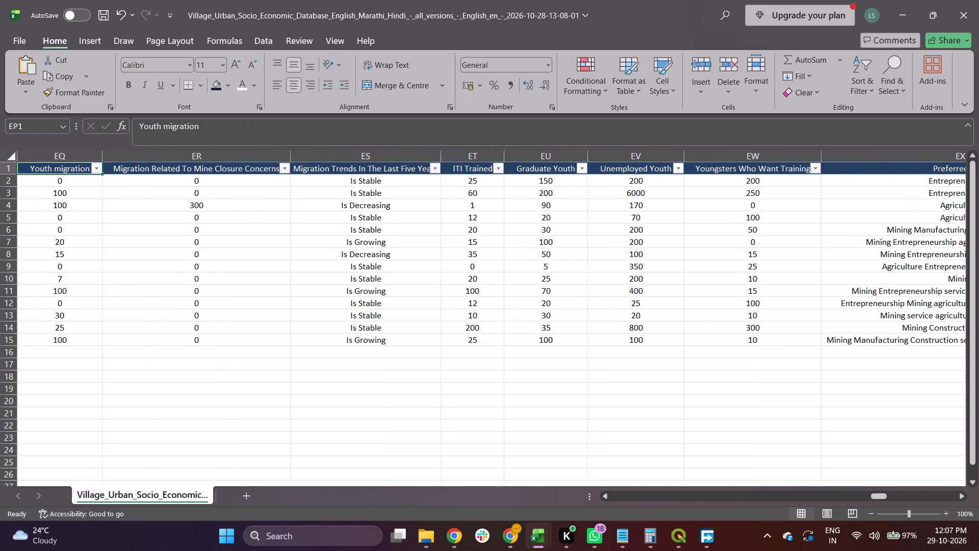
key("Right")
left_click(222, 133)
key("Left")
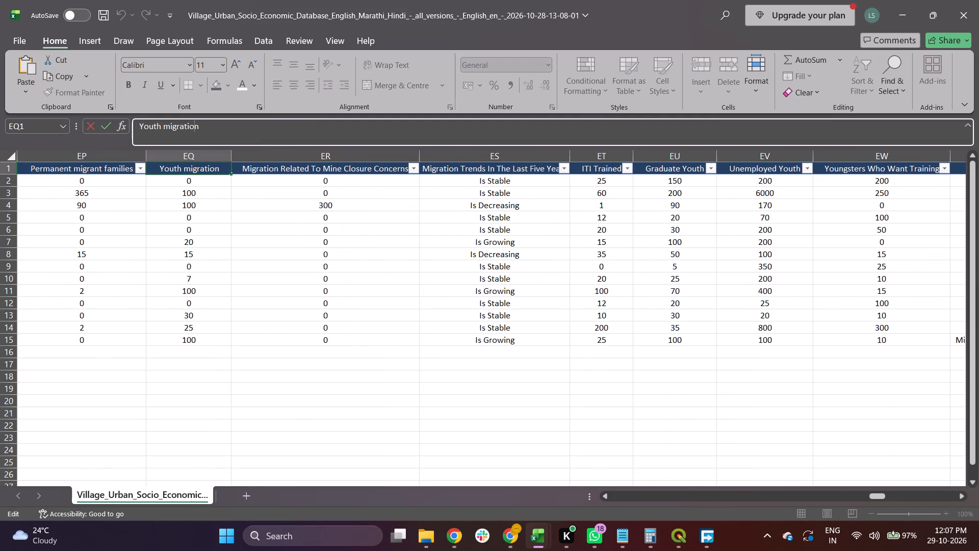
key("Left")
key("Left")
key("Left")
key("Left")
key("Left")
key("Left")
key("Left")
key("BackSpace")
key("shift+m")
key("Tab")
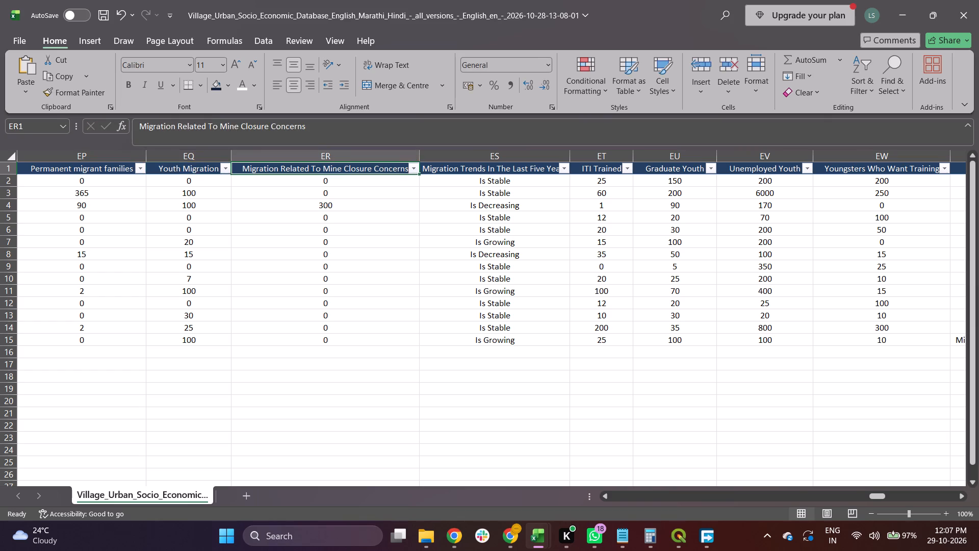
Capitalize every word of the permanent migrants header in EP1 so it reads "Permanent Migrant Families".
key("Left")
key("Left")
left_click(222, 133)
key("Left")
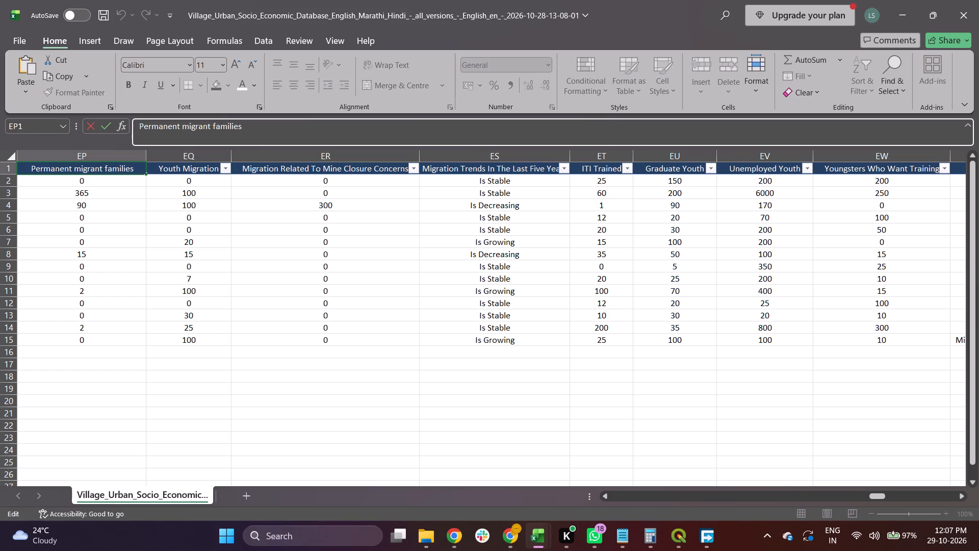
key("BackSpace")
key("shift+f")
key("Left")
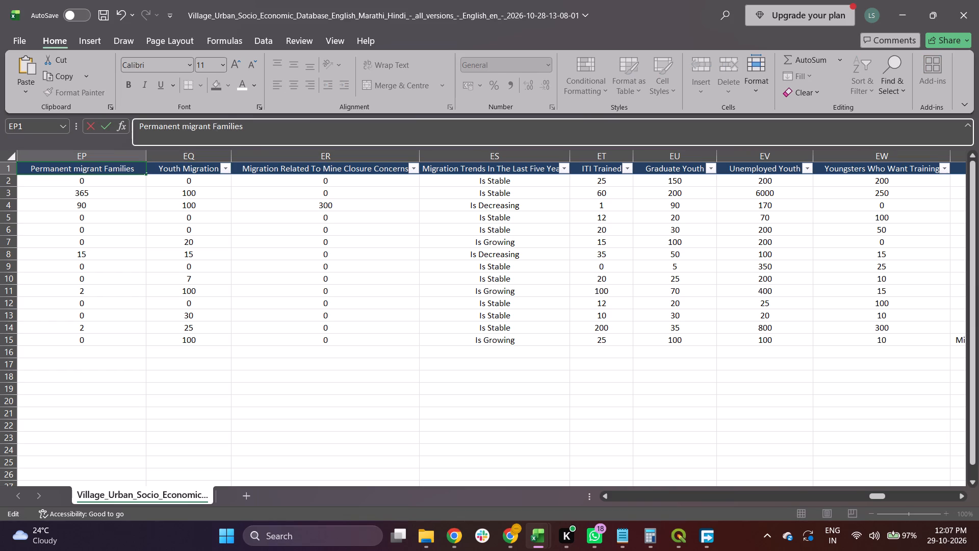
key("Left")
key("Left")
key("Left")
key("Left")
key("Left")
key("Left")
key("Left")
key("BackSpace")
key("shift+m")
key("Tab")
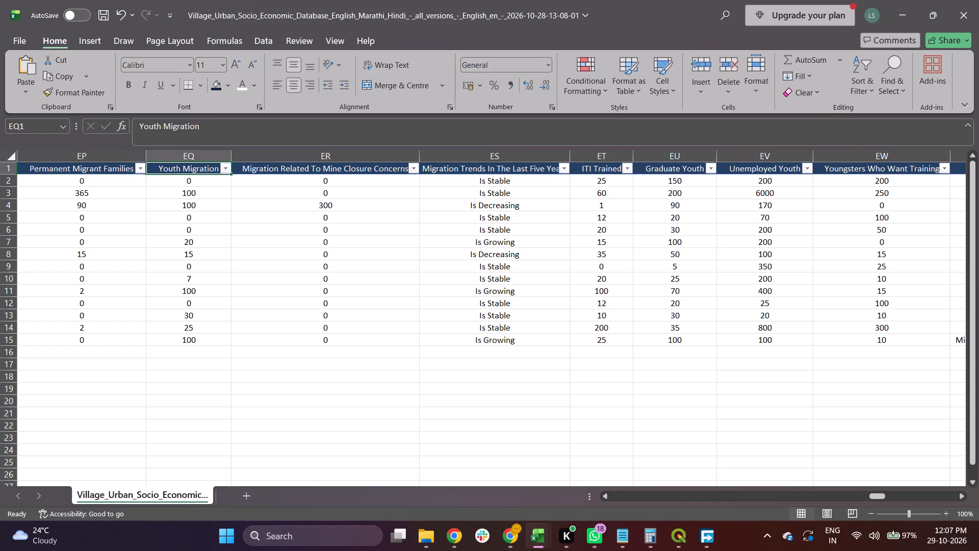
Capitalize every word of the seasonal migrants header in EO1 so it reads "Seasonal Migrant Families".
key("Left")
key("Left")
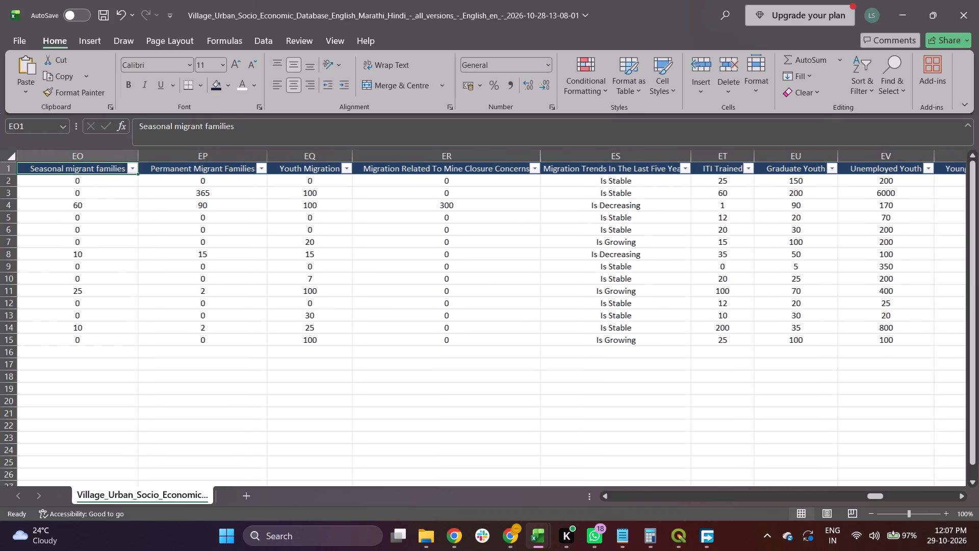
left_click(219, 124)
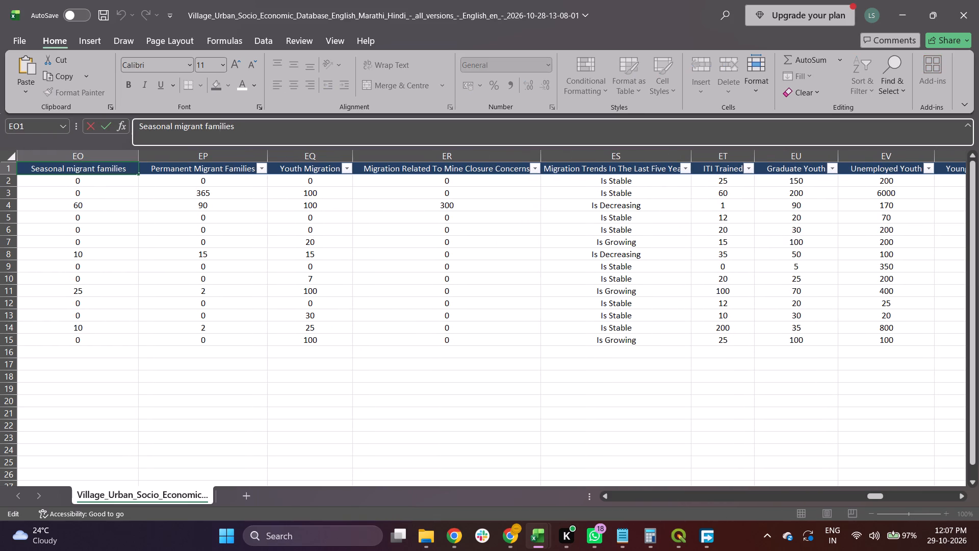
key("Left")
key("Left")
key("Left")
key("Right")
key("BackSpace")
key("shift+f")
key("Left")
key("Left")
key("Left")
key("Left")
key("Left")
key("Left")
key("Left")
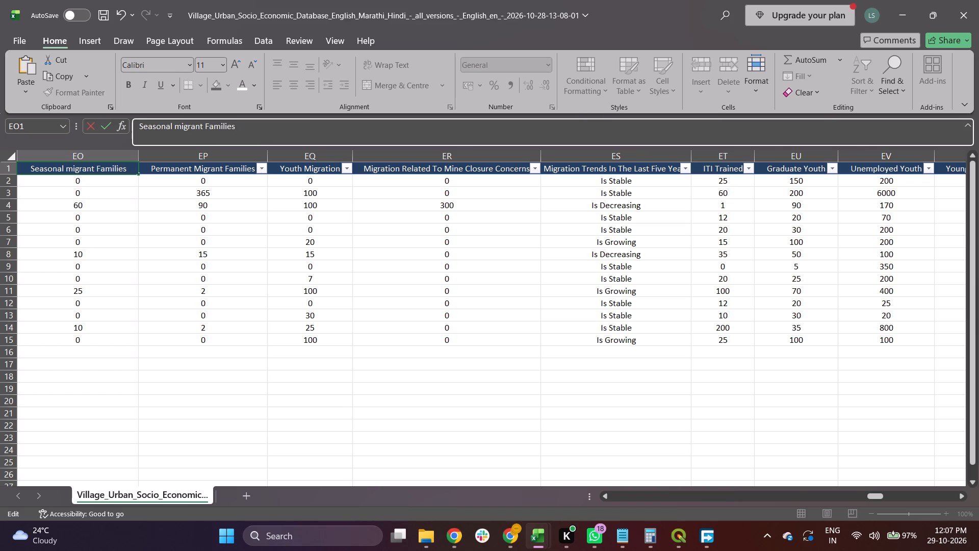
key("Left")
key("BackSpace")
key("shift+m")
key("Tab")
Capitalize "Of" in the skills programme header in EN1 so it reads "Number Of Beneficiaries - Skills Programme".
key("Left")
key("Left")
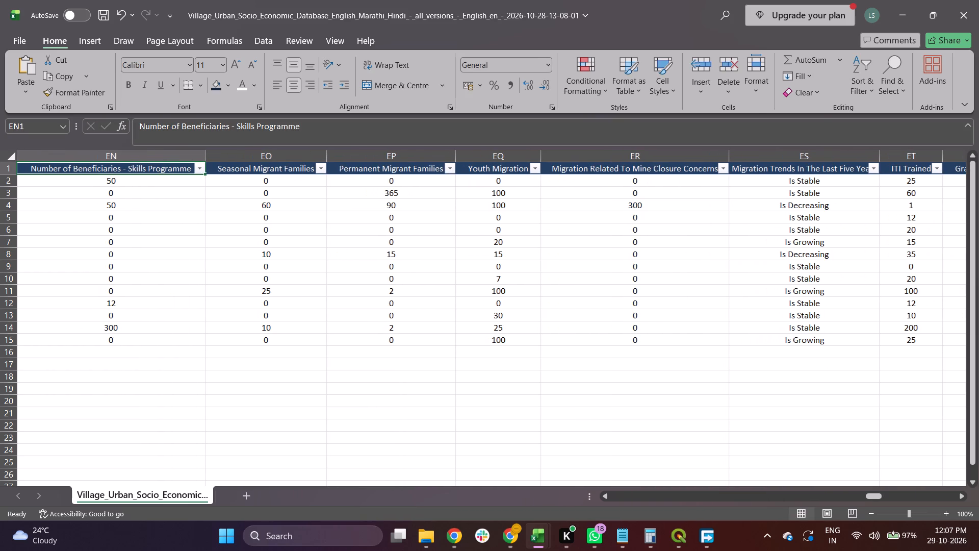
left_click(177, 127)
key("BackSpace")
key("shift+o")
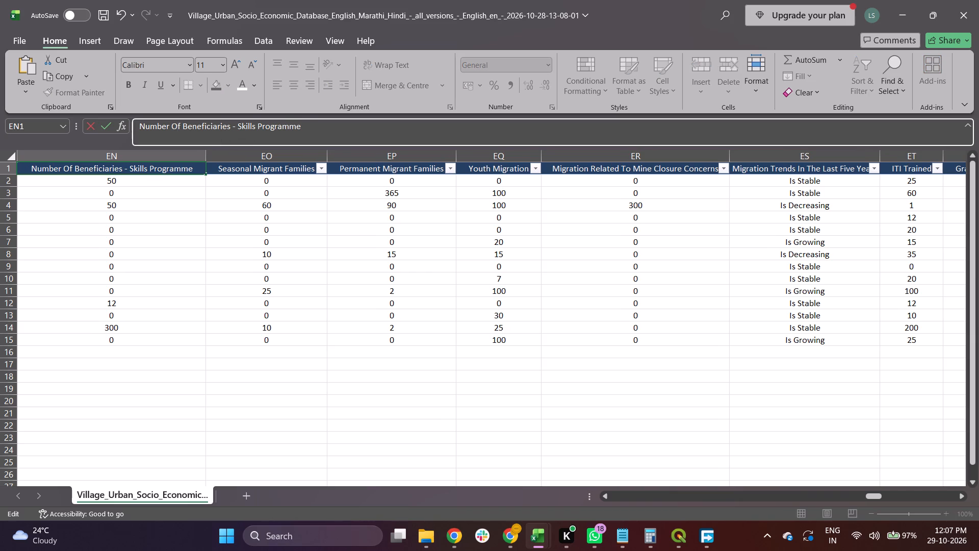
key("Tab")
Capitalize "Of" in the pension scheme header in EL1 so it reads "Number Of Beneficiaries - Pension Scheme".
key("Left")
key("Left")
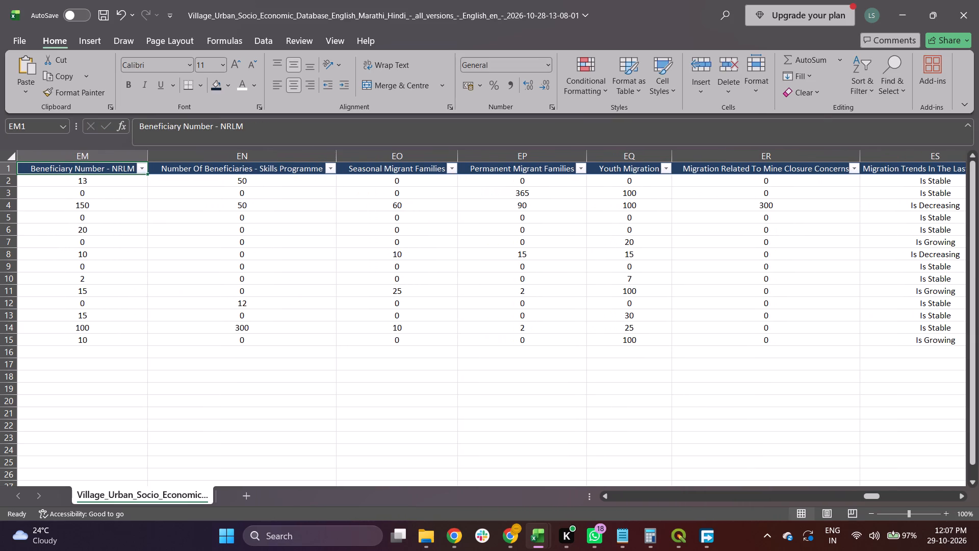
key("Left")
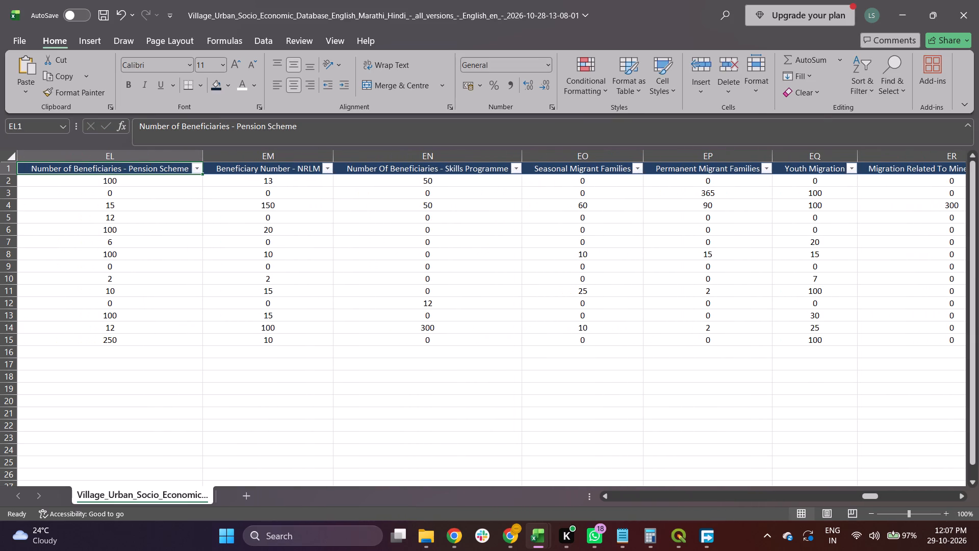
left_click(177, 127)
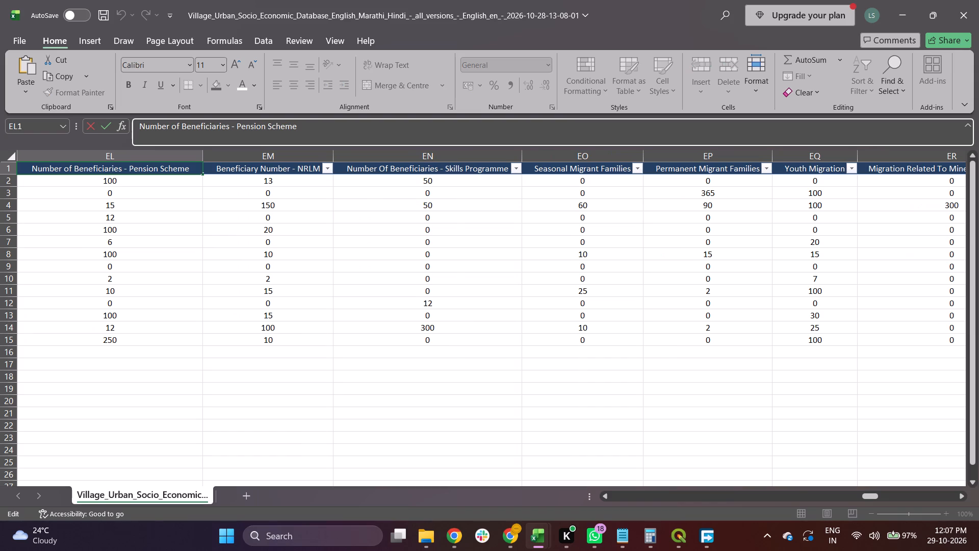
key("BackSpace")
key("shift+o")
key("Tab")
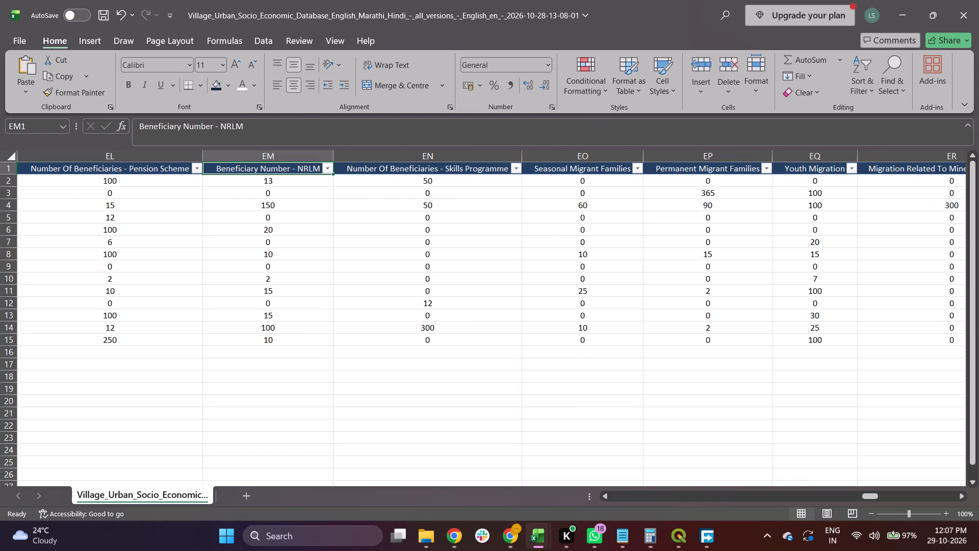
Capitalize "Of" in the MGNREGS header in EI1 so it reads "No. Of Beneficiaries - MGNREGS".
key("Left")
key("Left")
key("Left")
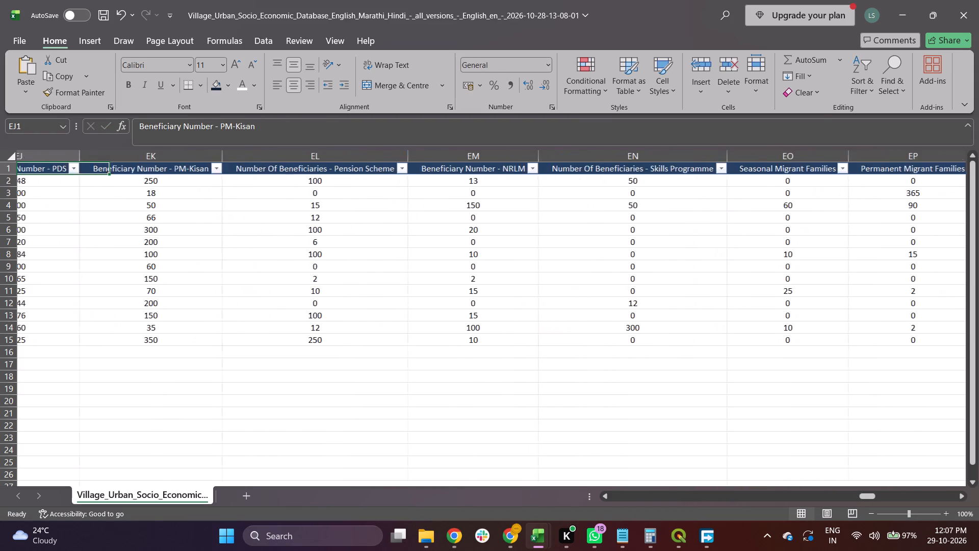
key("Left")
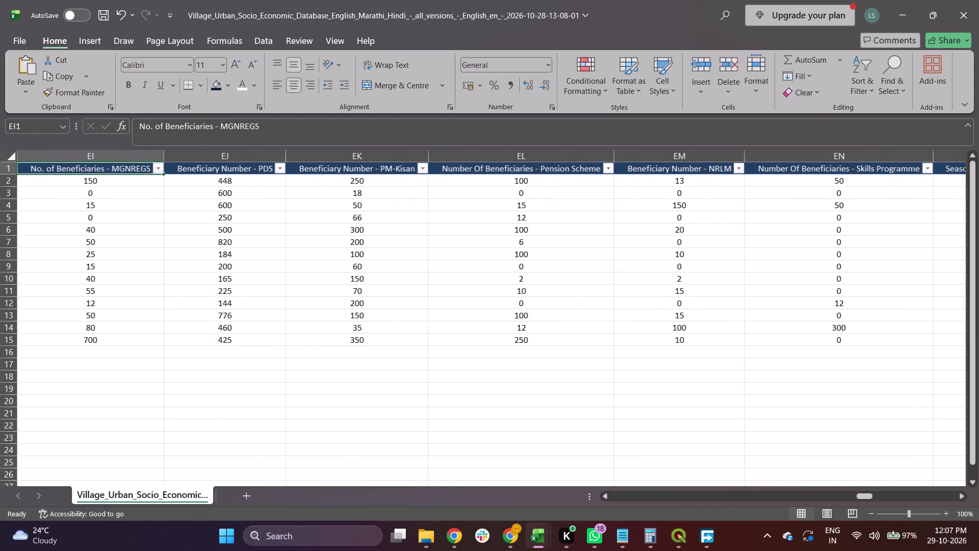
left_click(157, 125)
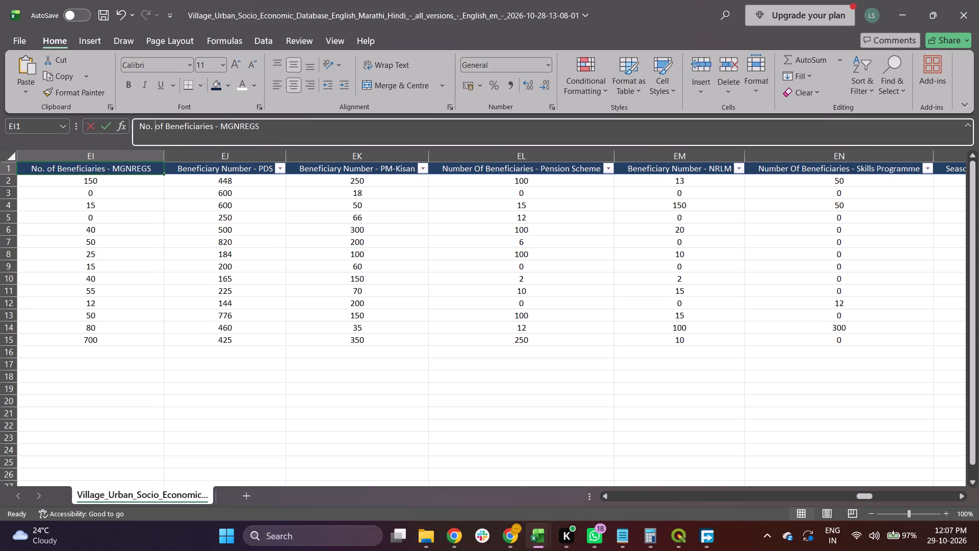
key("Right")
key("BackSpace")
key("shift+o")
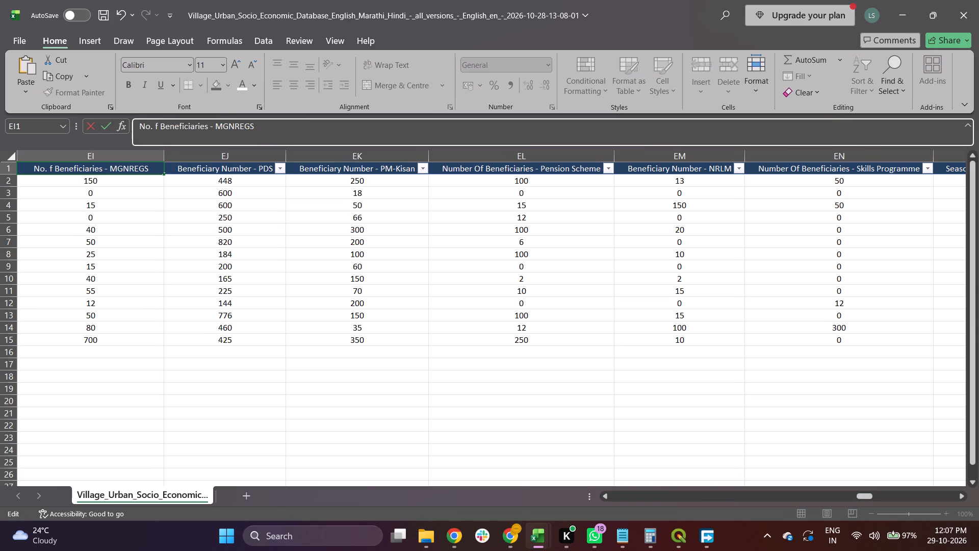
key("Tab")
key("Left")
key("Left")
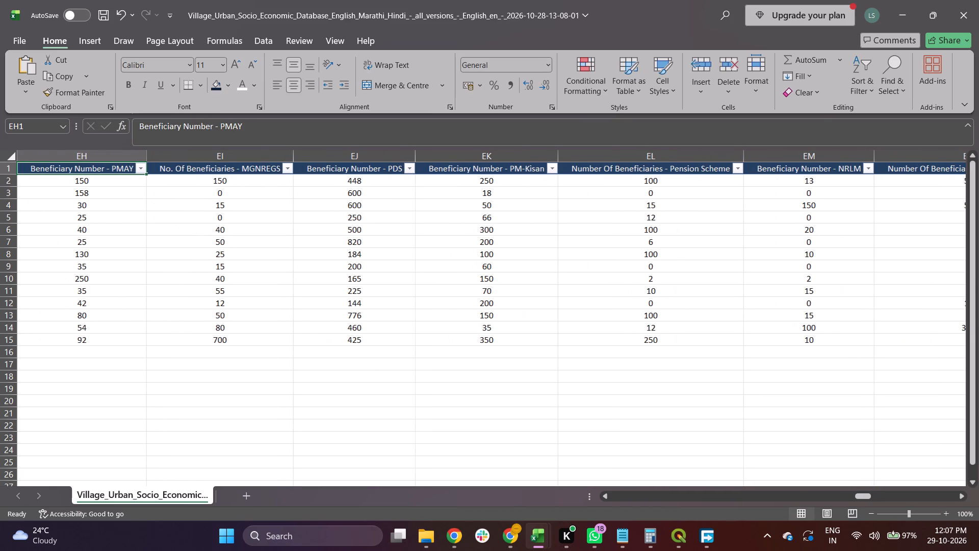
Capitalize "High" in the blood pressure header in EF1 so it reads "Common diseases - High blood pressure".
key("Left")
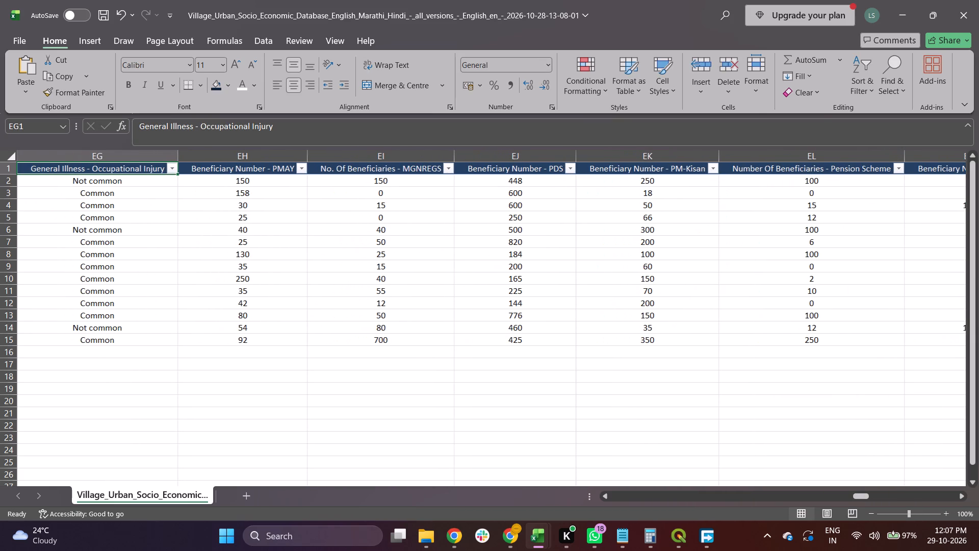
key("Left")
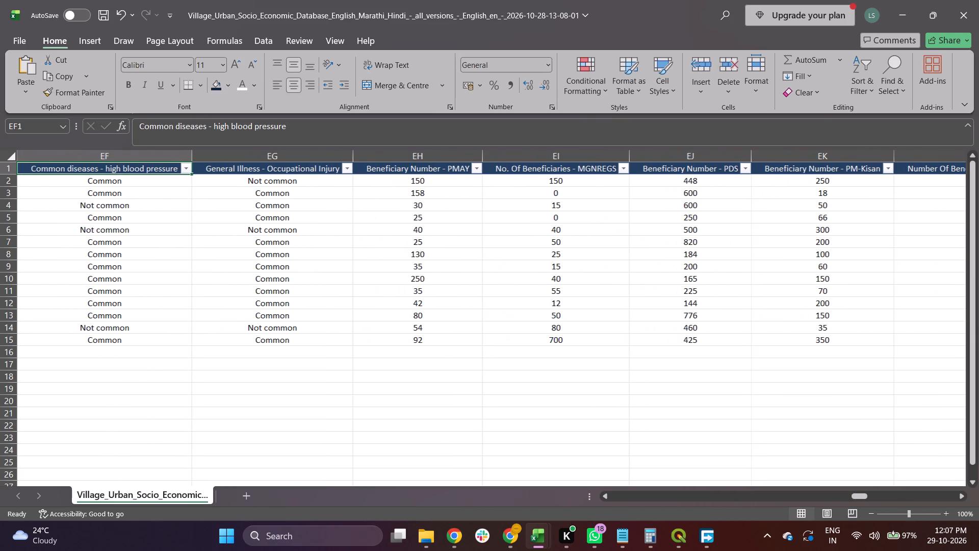
left_click(220, 127)
key("Left")
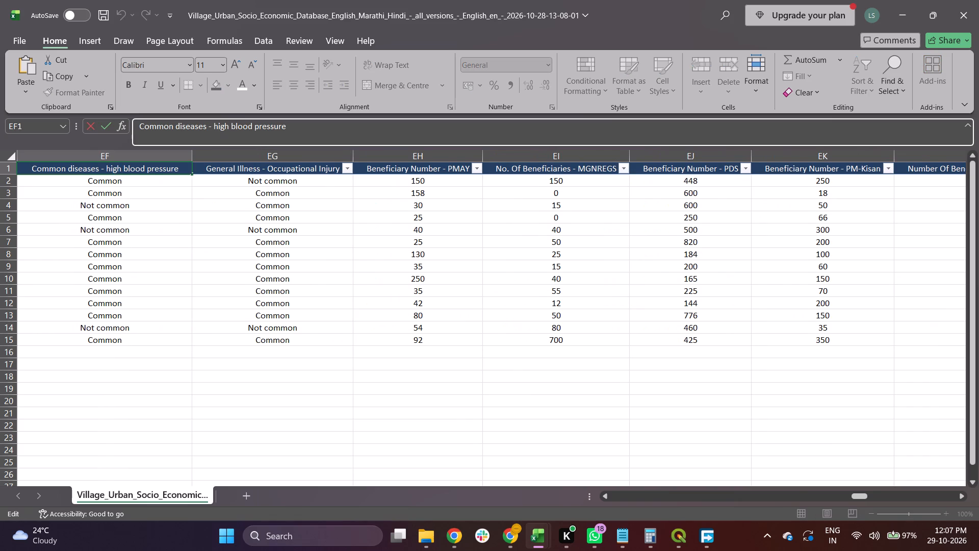
key("BackSpace")
key("shift+h")
key("Tab")
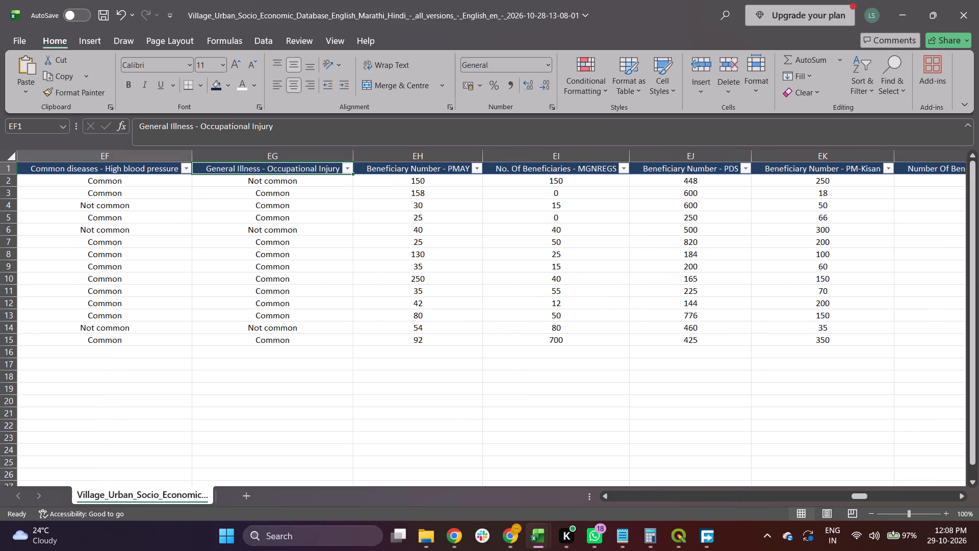
Capitalize "Illnesses" in the skin diseases header in EE1 so it reads "Common Illnesses - Skin diseases".
key("Left")
key("Left")
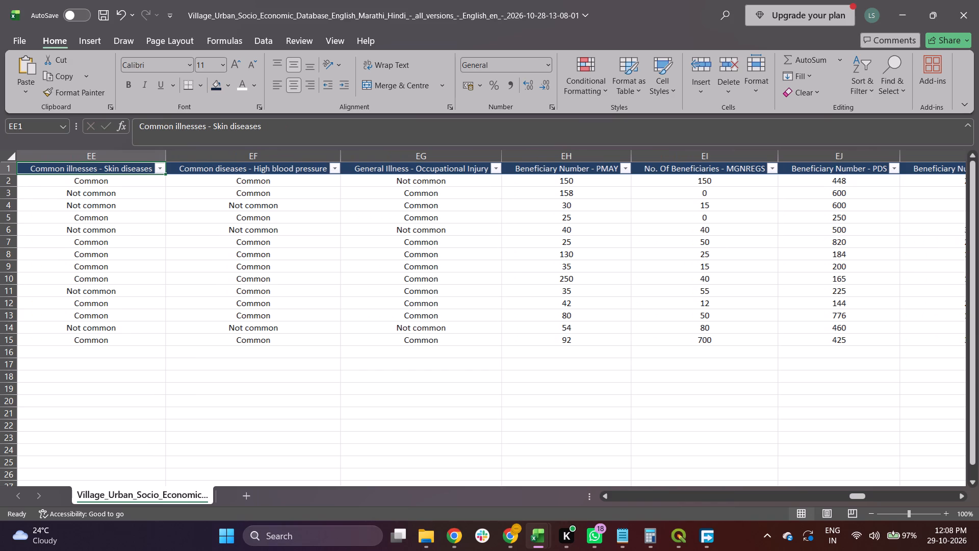
key("Left")
key("Right")
left_click(220, 127)
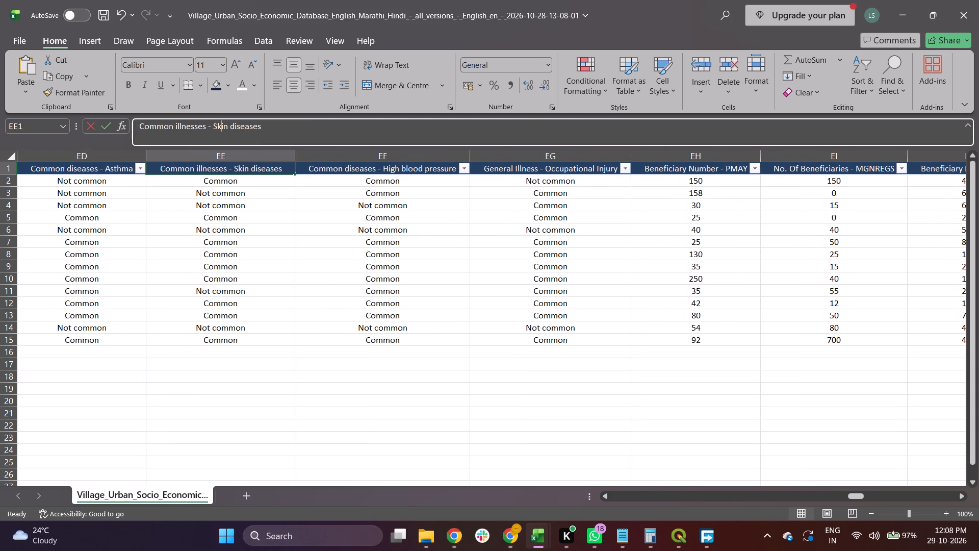
key("Left")
key("Left")
key("Left")
key("Left")
key("Left")
key("Left")
key("Left")
key("Left")
key("Left")
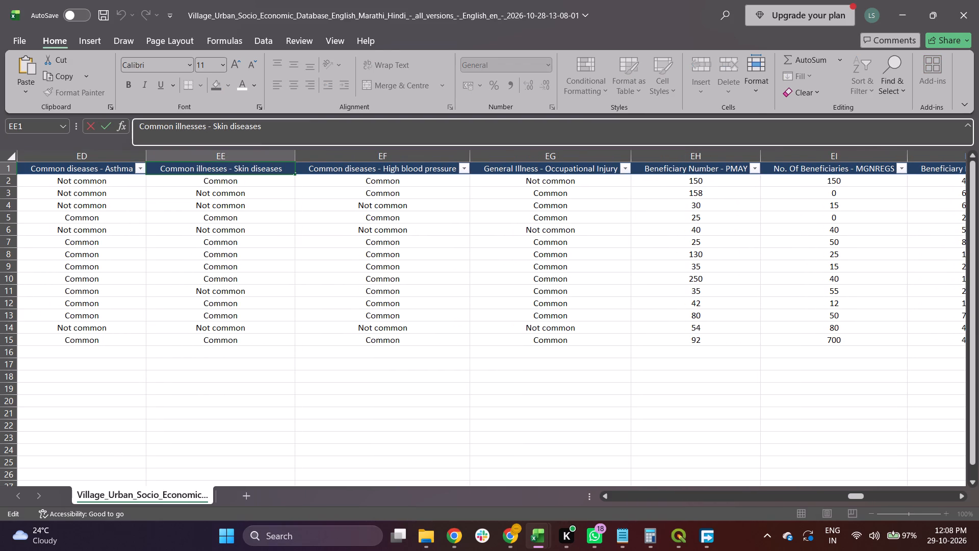
key("Left")
key("Left")
key("Left")
key("Left")
key("BackSpace")
key("shift+i")
key("Tab")
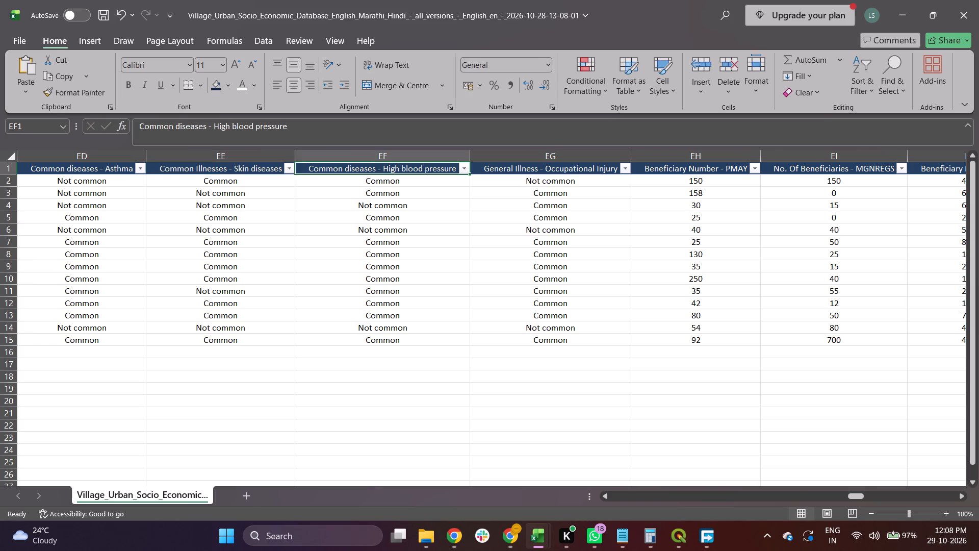
Capitalize "Diseases" in the asthma header in ED1 so it reads "Common Diseases - Asthma".
key("Left")
key("Left")
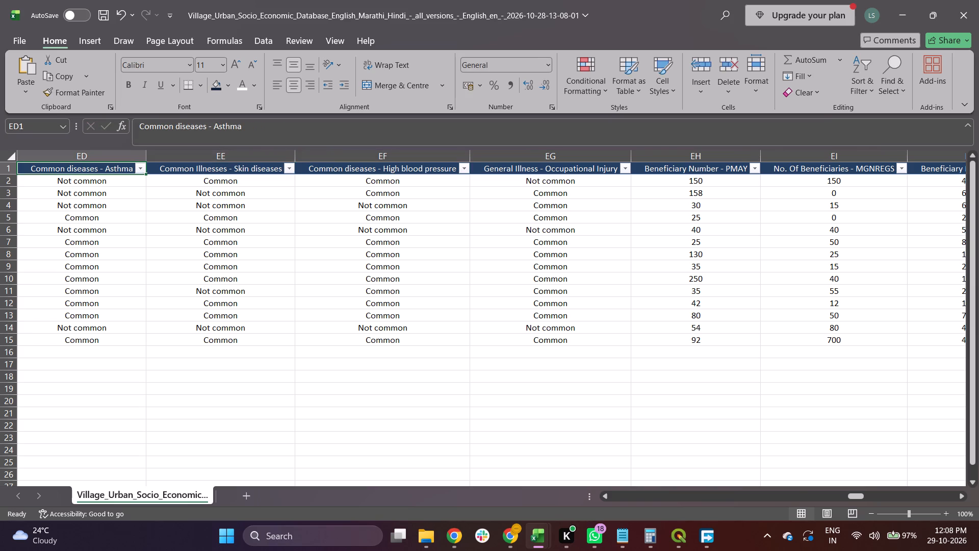
left_click(183, 126)
key("Left")
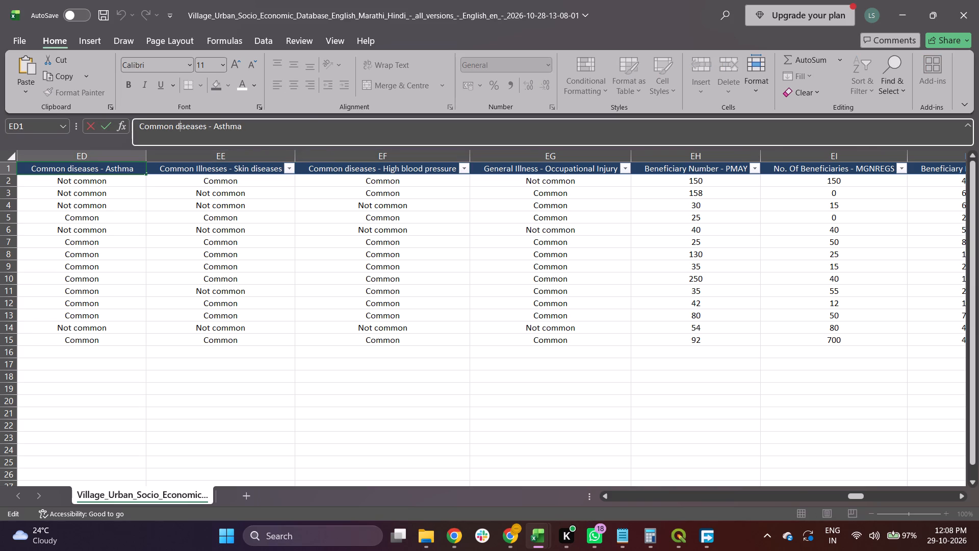
key("BackSpace")
key("shift+d")
key("Tab")
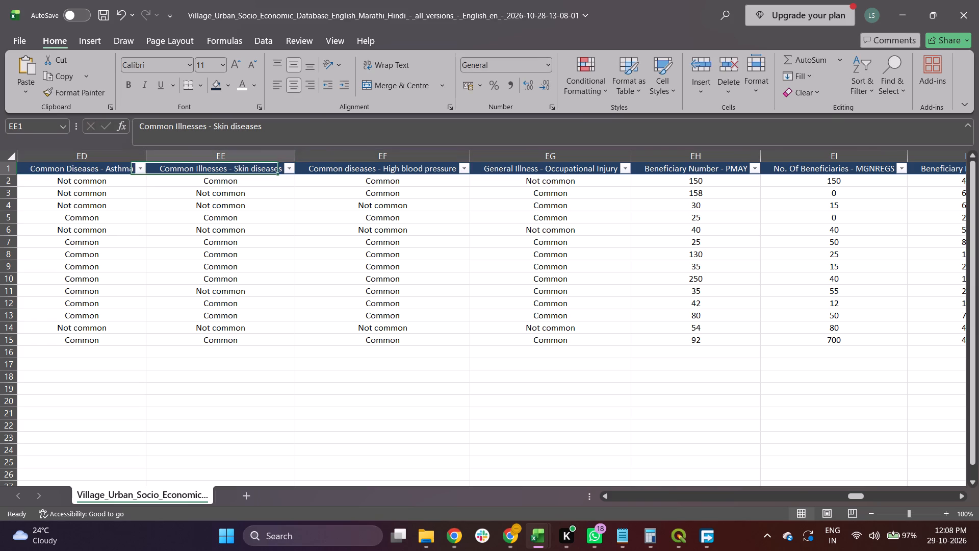
Capitalize every word of the respiratory header in EC1 so it reads "Common Ailments - Respiratory Problems".
key("Left")
key("Left")
left_click(183, 126)
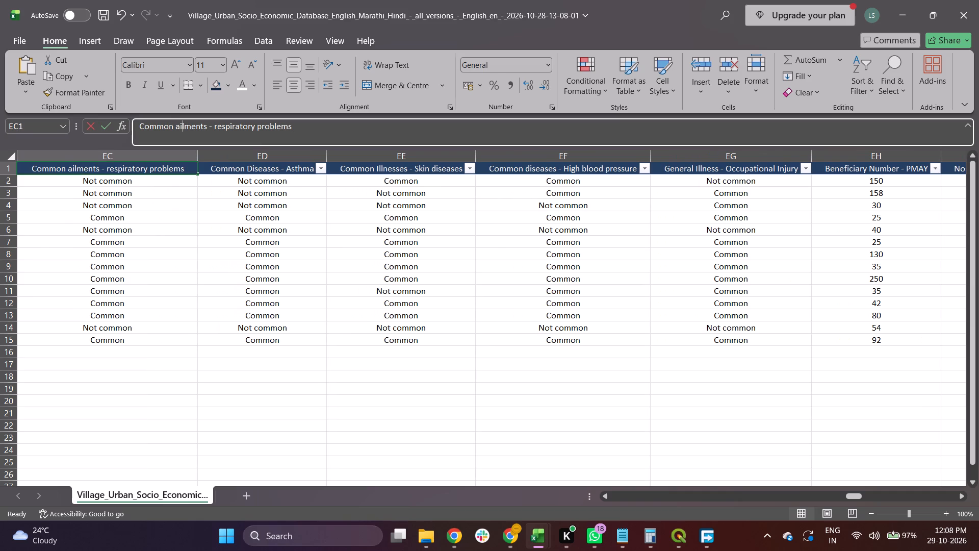
key("Left")
key("BackSpace")
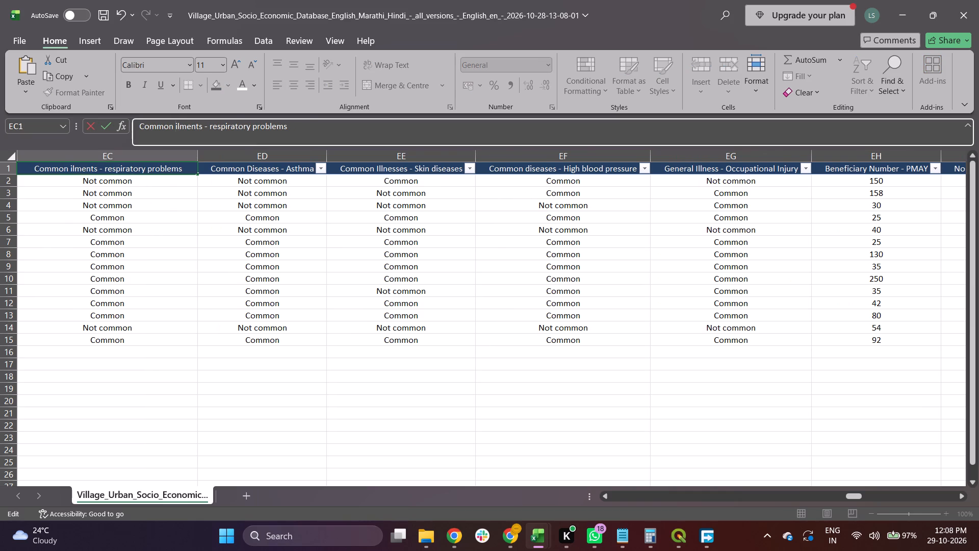
key("shift+a")
key("Right")
key("Right")
key("Right")
key("Right")
key("Right")
key("Right")
key("Right")
key("Right")
key("Right")
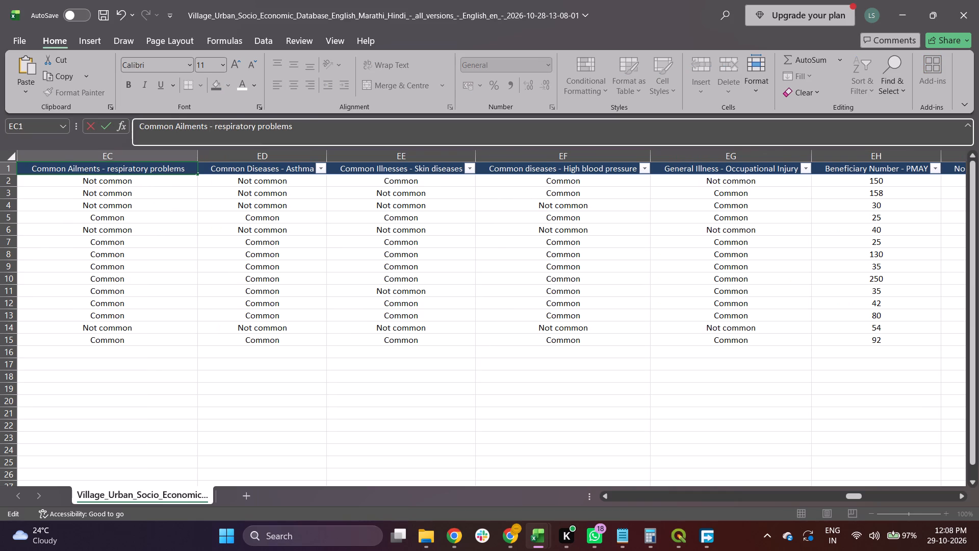
key("Right")
key("Right")
key("BackSpace")
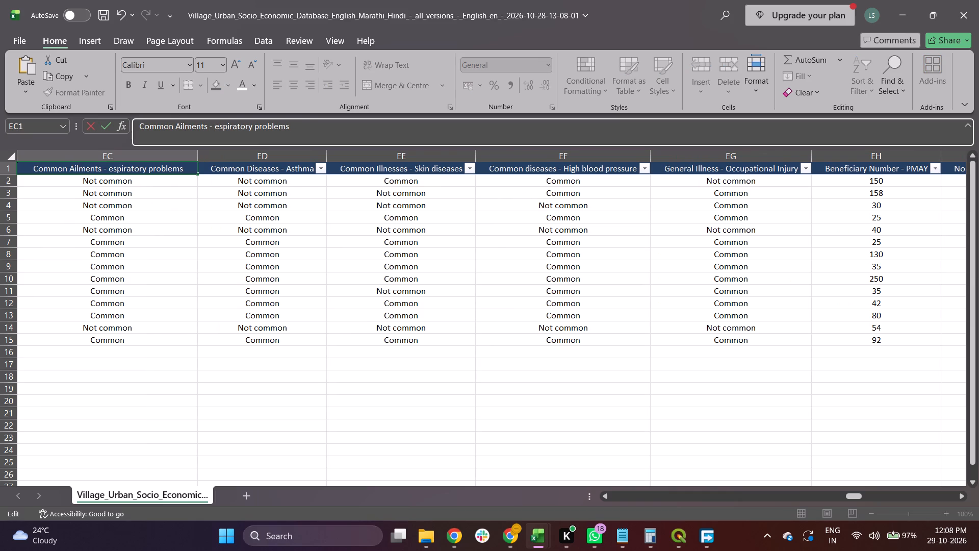
key("shift+r")
key("Right")
key("Right")
key("Right")
key("Right")
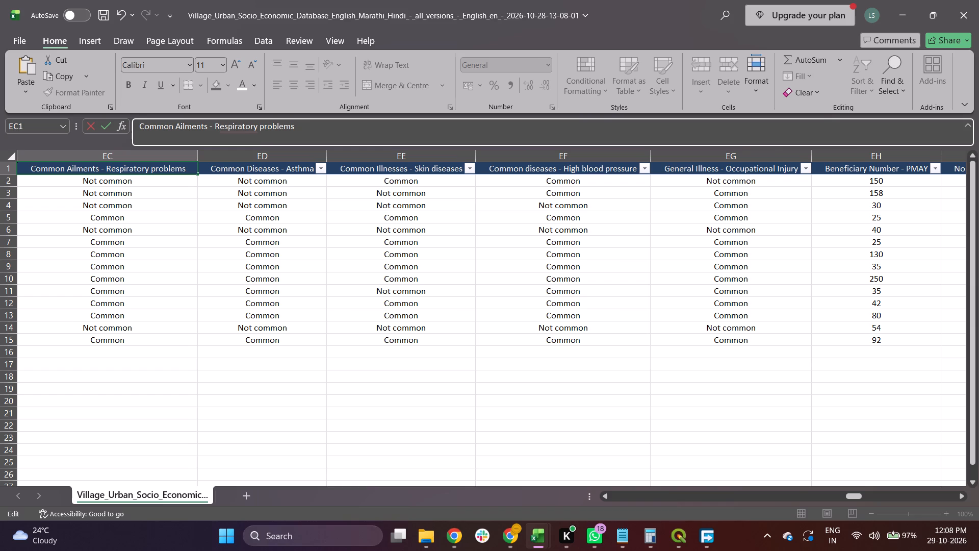
key("Right")
key("Right")
key("Right")
key("Right")
key("Right")
key("Right")
key("Right")
key("Right")
key("BackSpace")
key("shift+p")
key("Tab")
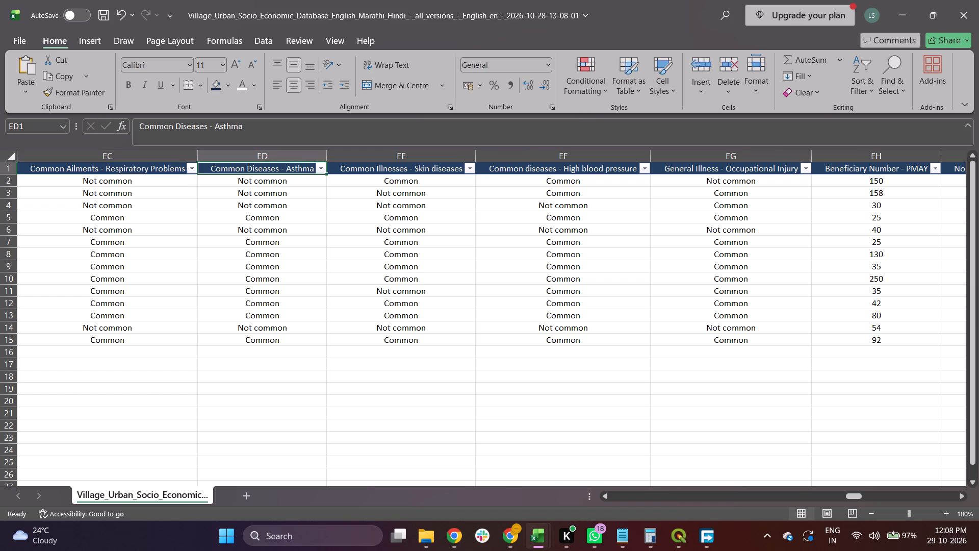
Capitalize every word of the water pollution header in DW1 so it reads "Community Understanding - Water Pollution".
key("Left")
key("Left")
key("Left")
key("Right")
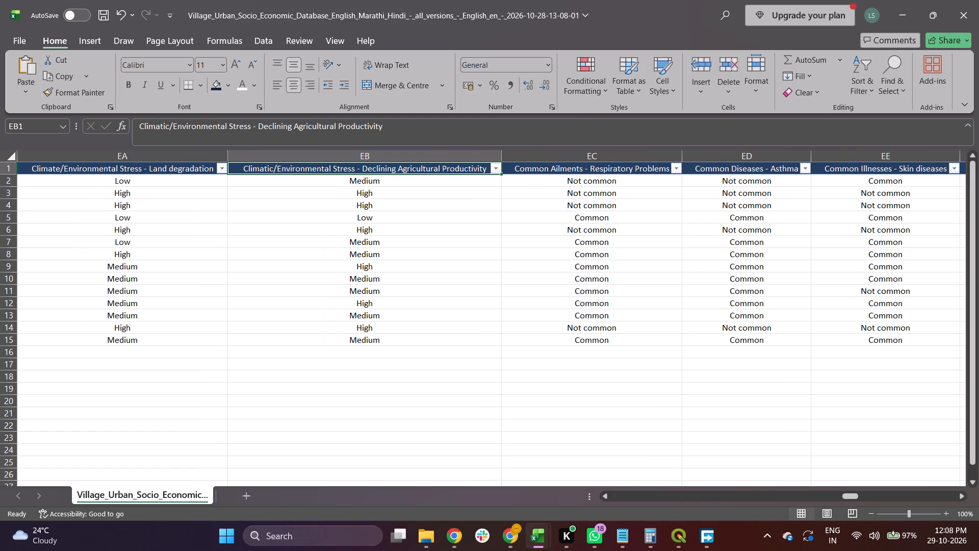
key("Left")
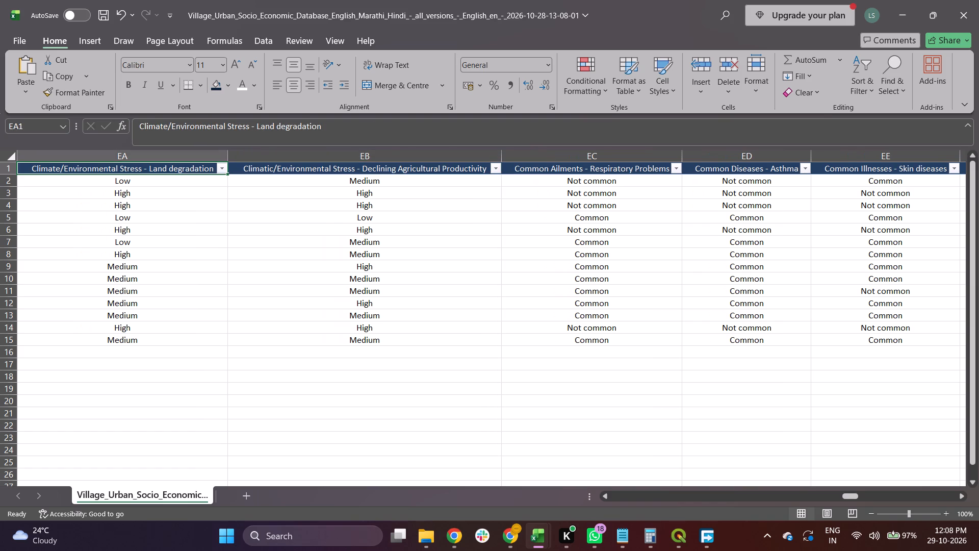
key("Left")
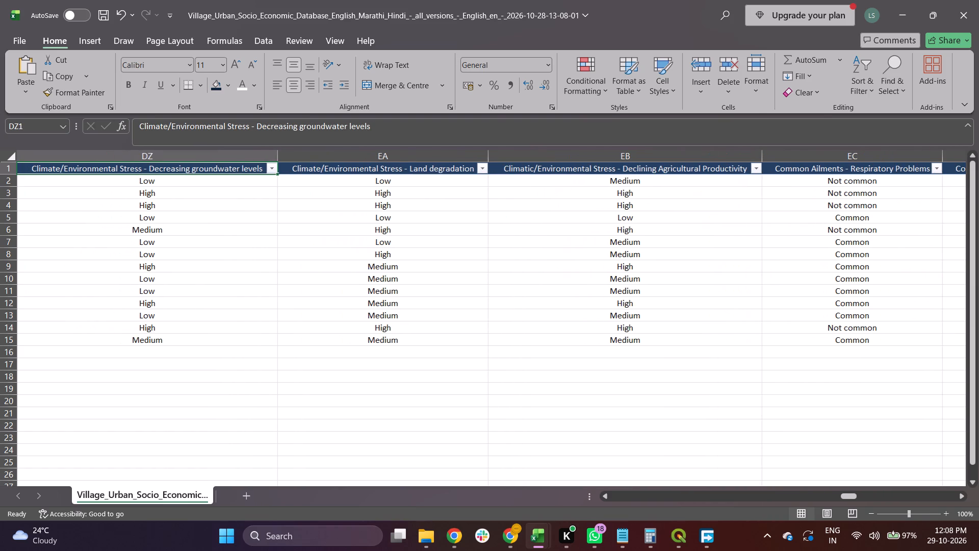
key("Left")
key("Left")
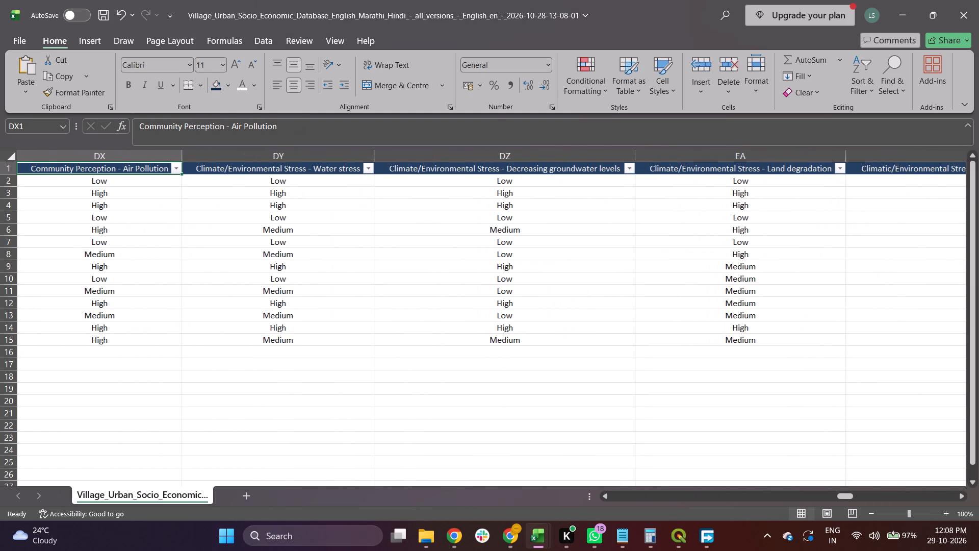
key("Left")
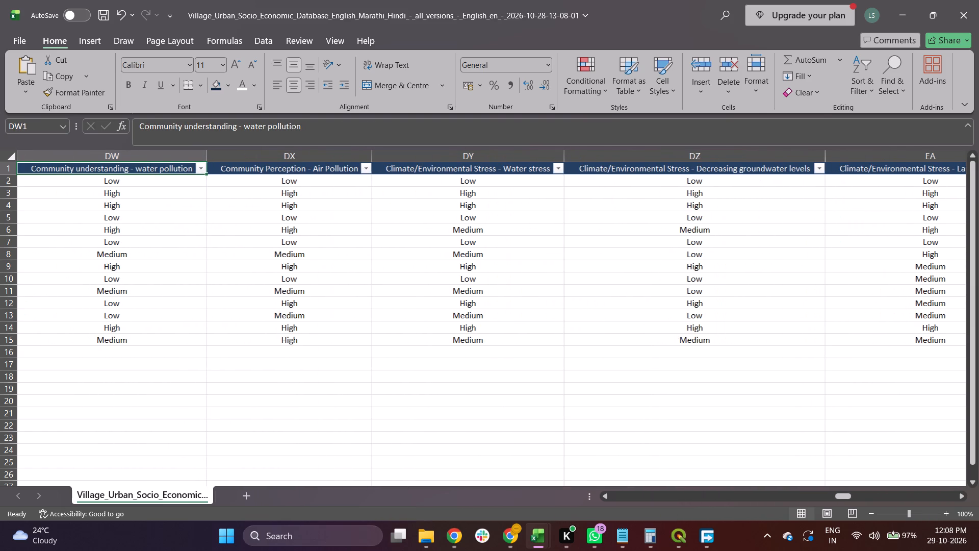
left_click(190, 127)
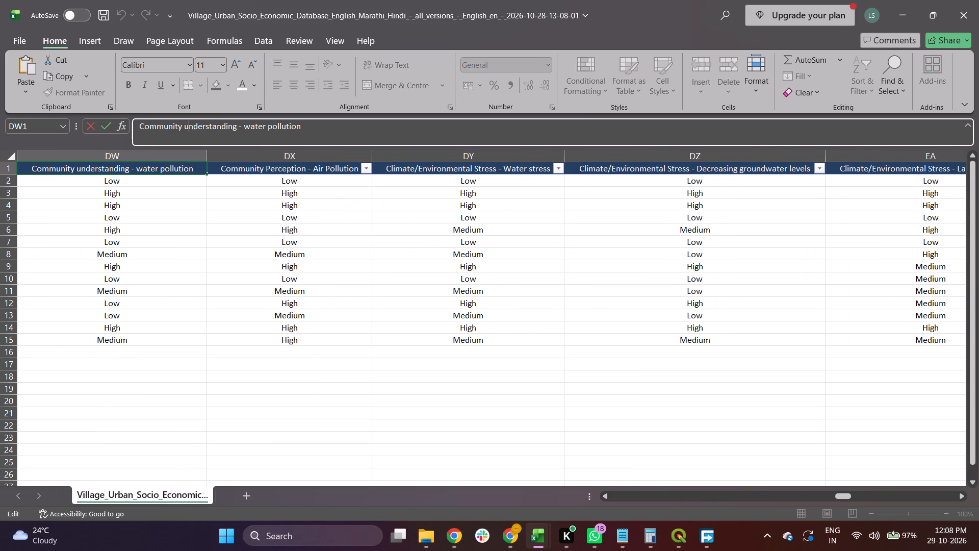
key("BackSpace")
key("shift+u")
key("Right")
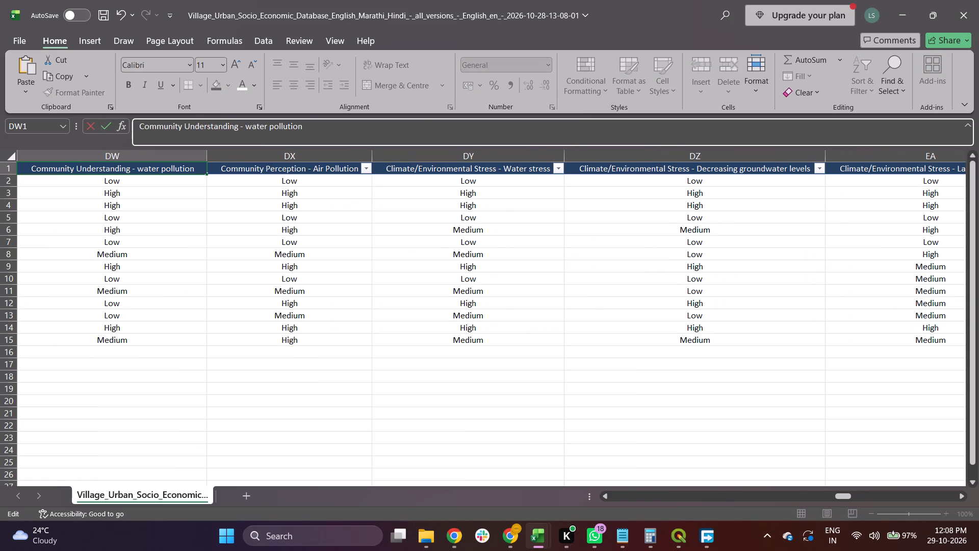
key("Right")
key("Right")
key("Right")
key("Right")
key("Right")
key("Right")
key("Right")
key("Right")
key("Right")
key("Right")
key("Right")
key("Right")
key("Right")
key("Right")
key("Right")
key("BackSpace")
key("shift+w")
key("Right")
key("Right")
key("Right")
key("Right")
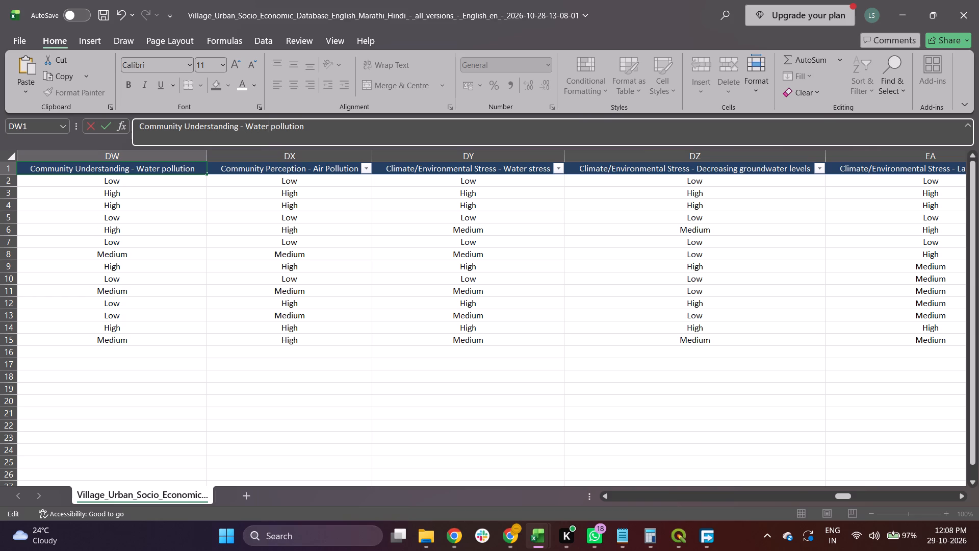
key("Right")
key("Right")
key("BackSpace")
key("shift+p")
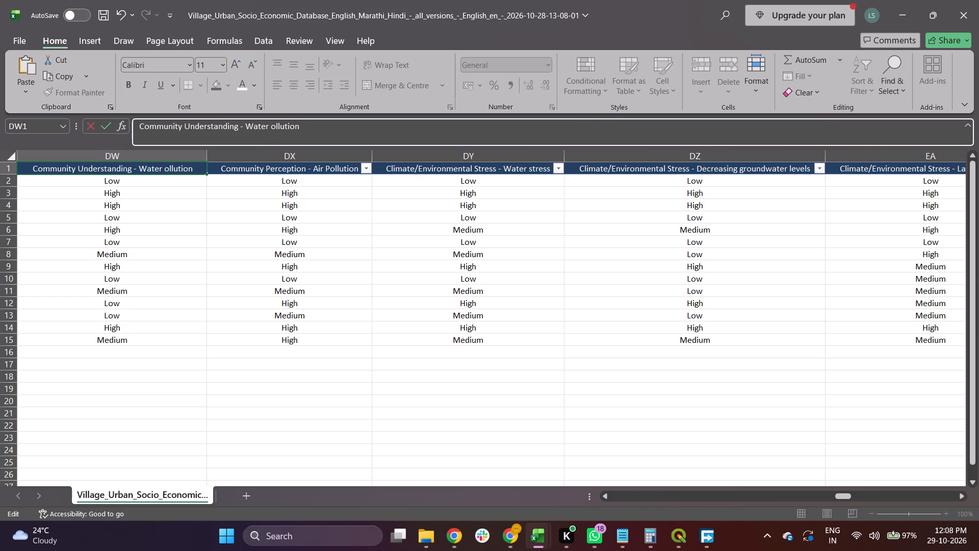
key("Tab")
Capitalize "Perception" in the blasting header in DV1 so it reads "Community Perception - Blasting".
key("Left")
key("Left")
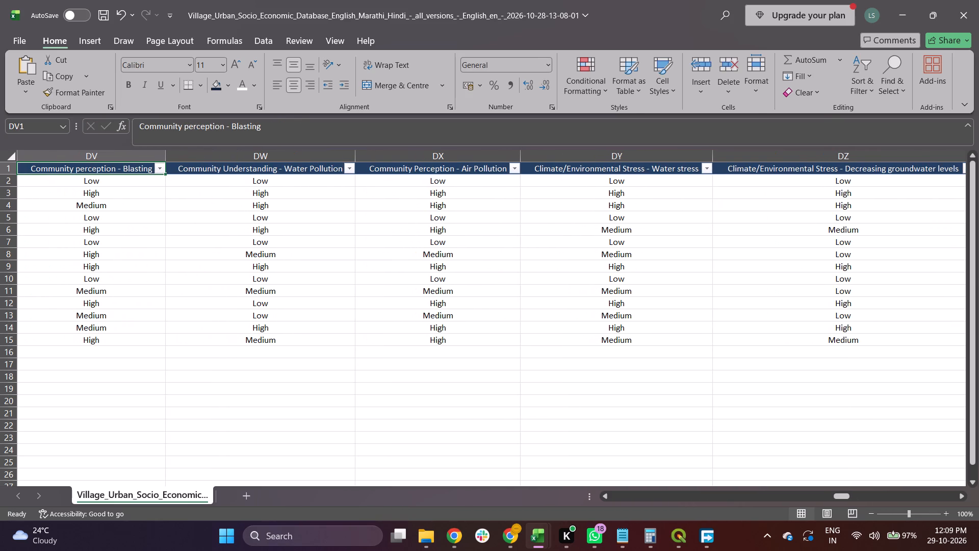
left_click(190, 127)
key("BackSpace")
key("shift+p")
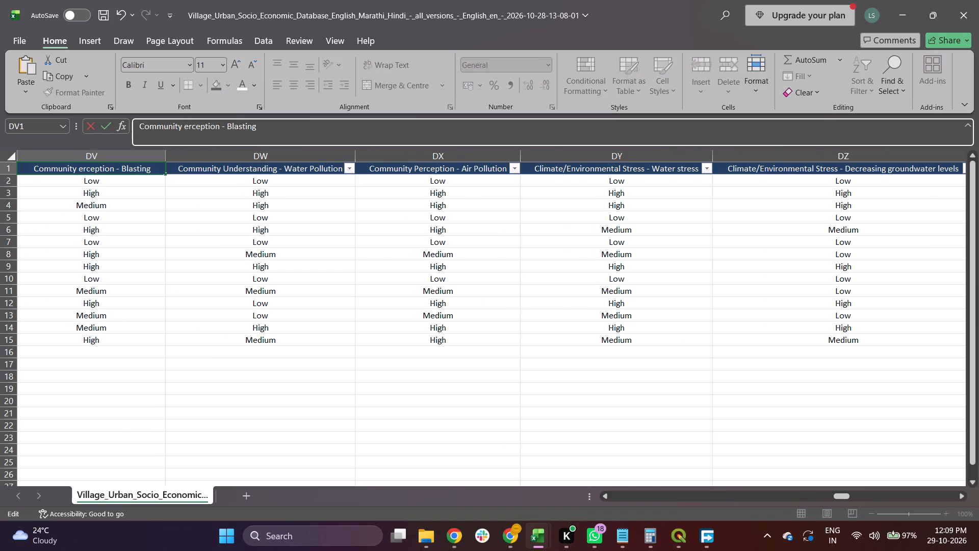
key("Tab")
Capitalize "Perception" in the noise header in DU1 so it reads "Community Perception - Noise".
key("Left")
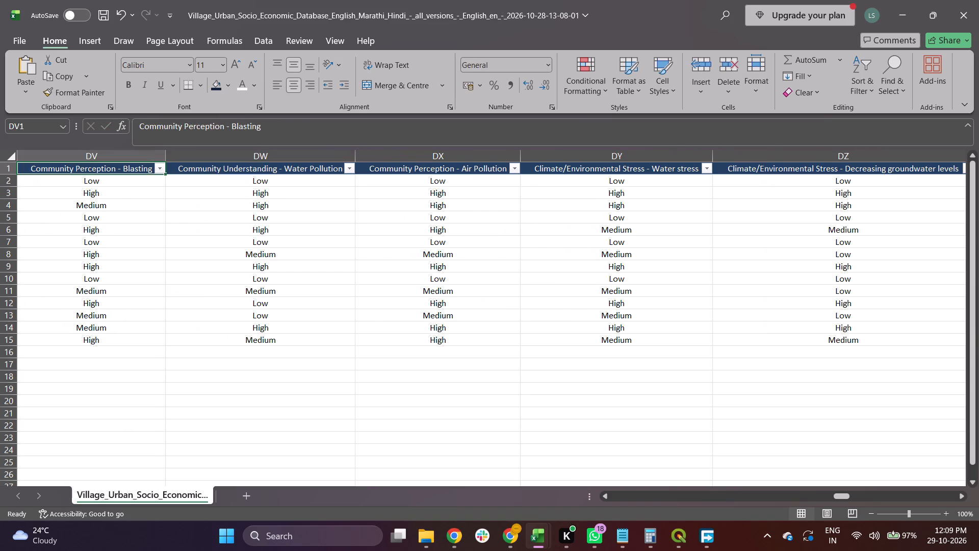
key("Left")
left_click(190, 127)
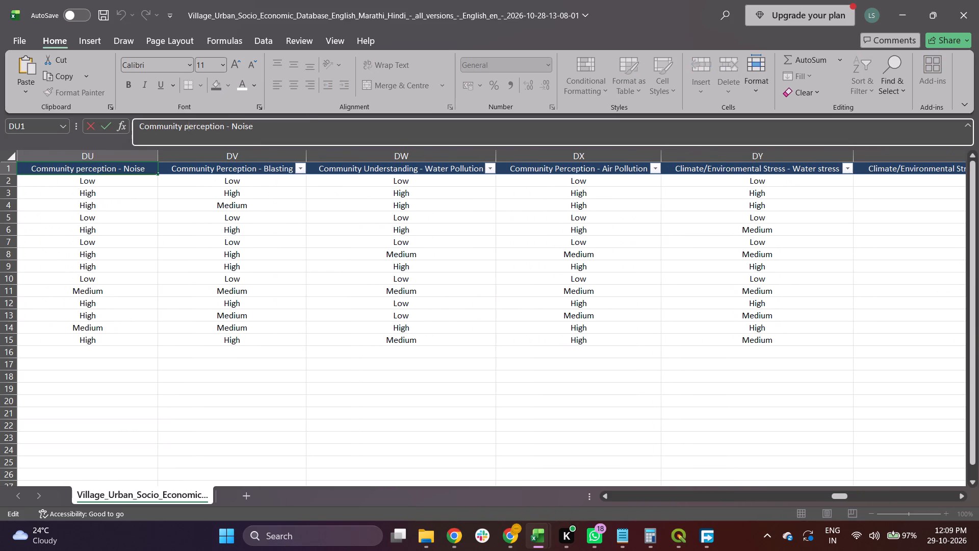
key("BackSpace")
key("shift+p")
key("Tab")
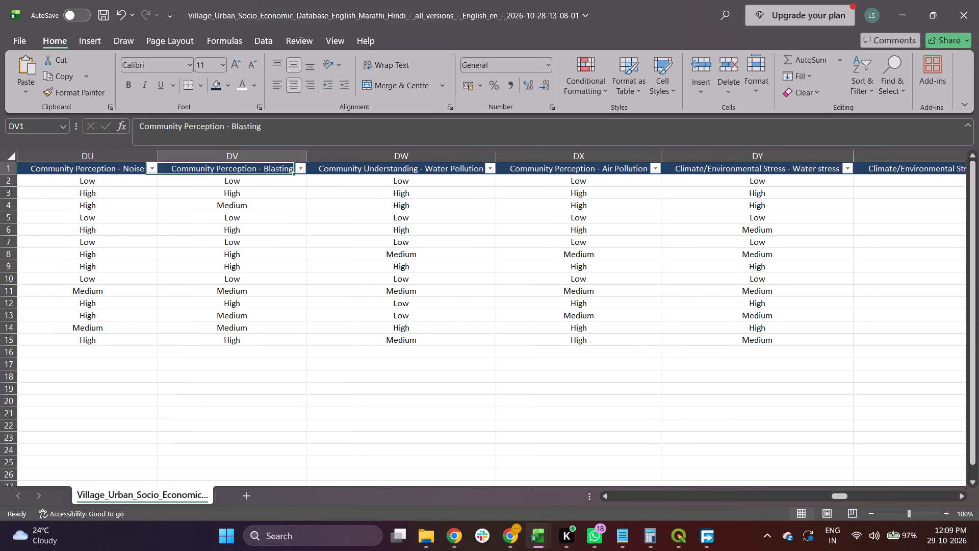
Capitalize "Perception" and "Dust" in the DT1 header so it reads "Community Perception - Dust".
key("Left")
key("Left")
left_click(190, 127)
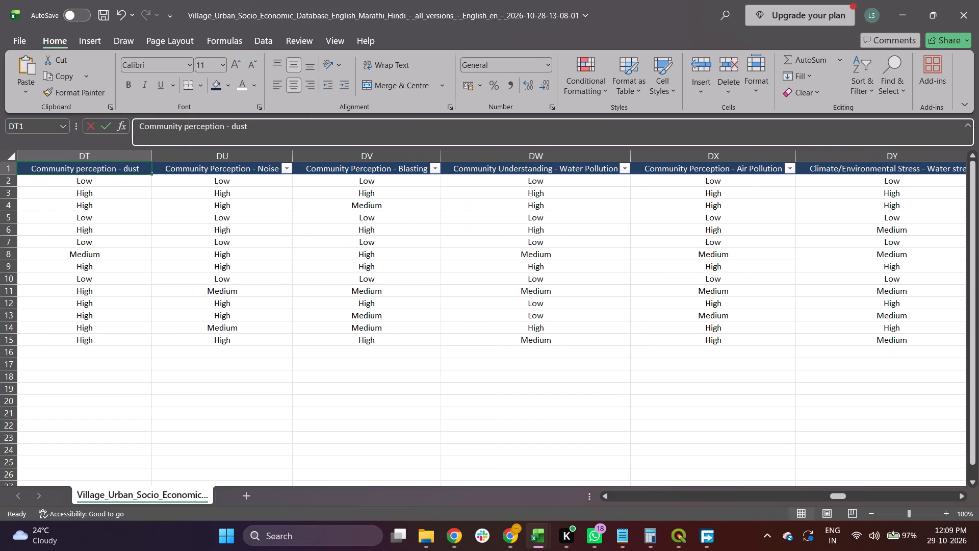
key("BackSpace")
key("shift+p")
key("Tab")
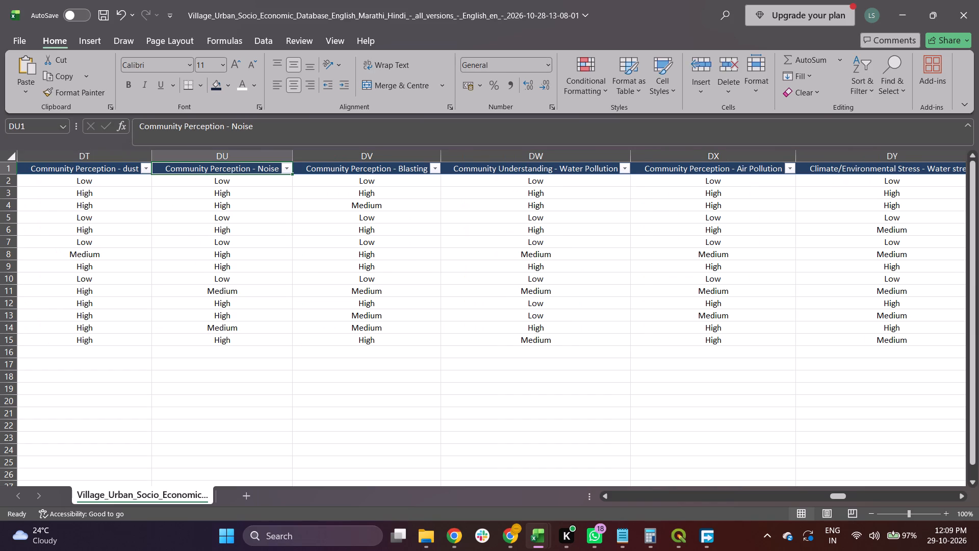
key("Left")
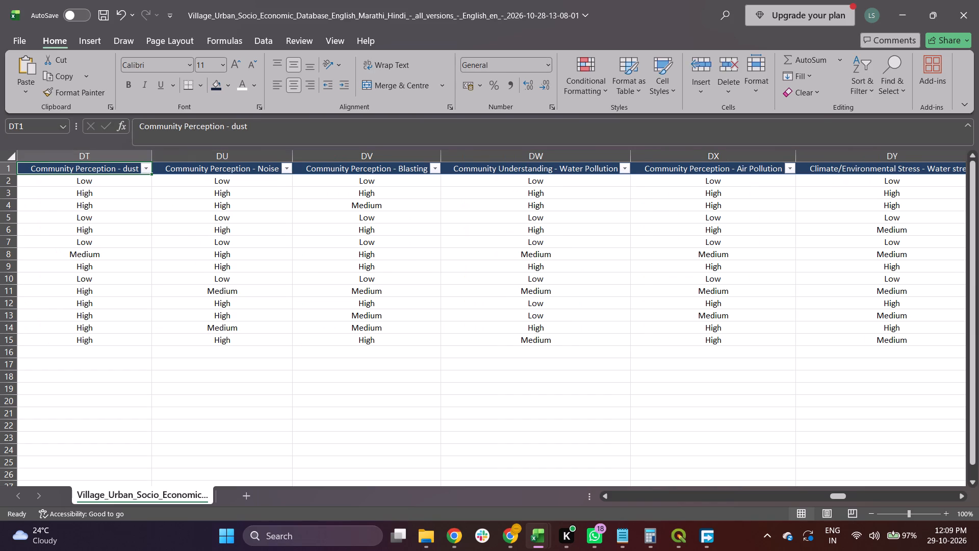
left_click(236, 126)
key("BackSpace")
key("shift+d")
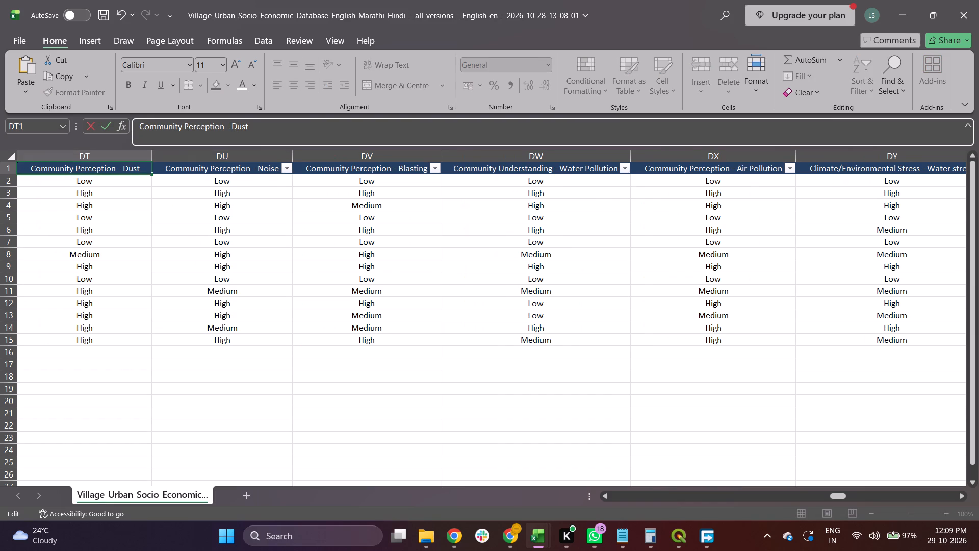
key("Tab")
Capitalize every word of the DS1 header so it reads "Dependent On Mining/CSR Assistance – Livelihood Infrastructure".
key("Left")
key("Left")
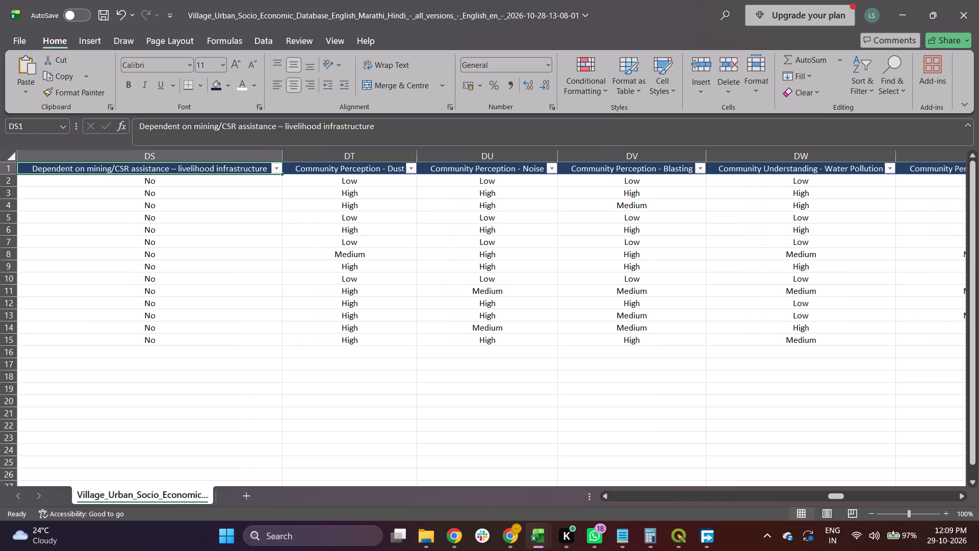
left_click(241, 127)
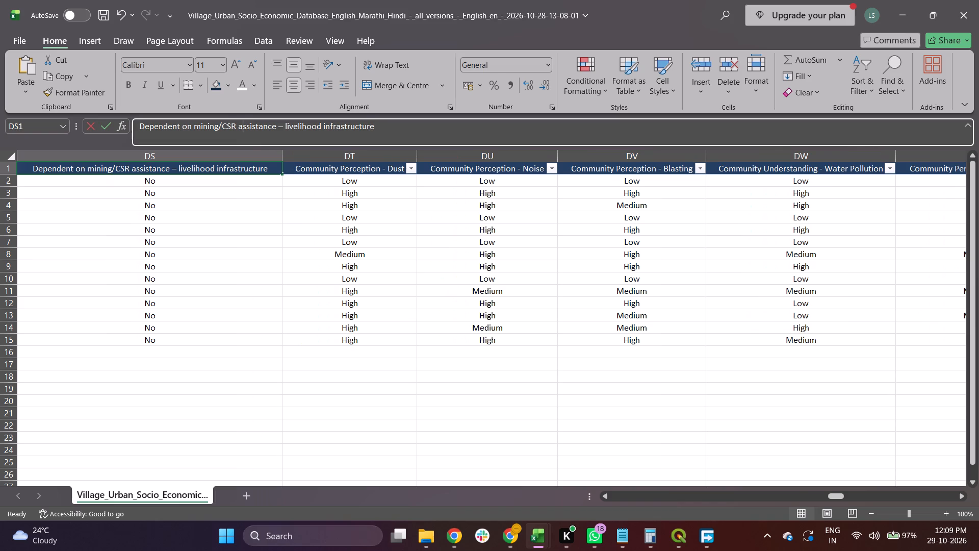
key("BackSpace")
key("shift+a")
key("Right")
key("Left")
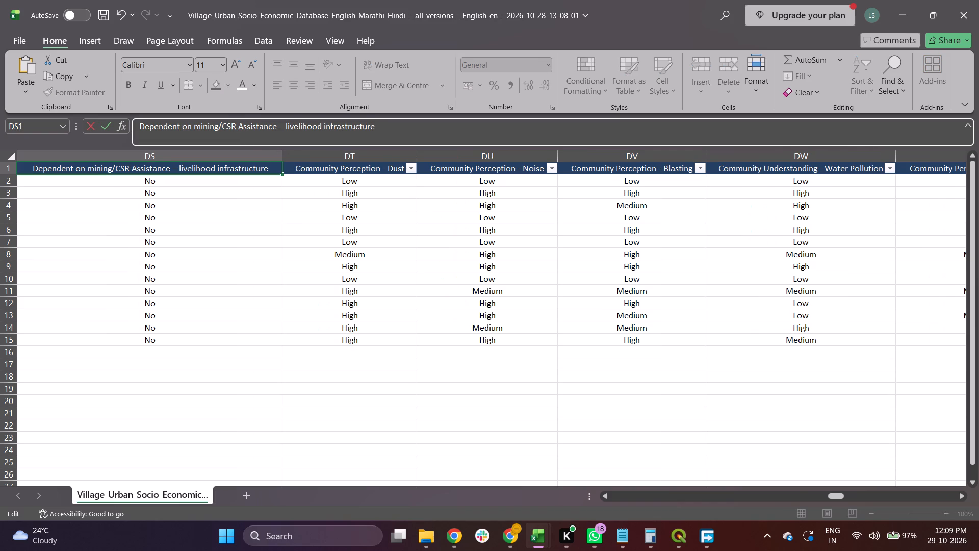
left_click(187, 125)
key("BackSpace")
key("shift+o")
key("Right")
key("Right")
key("Right")
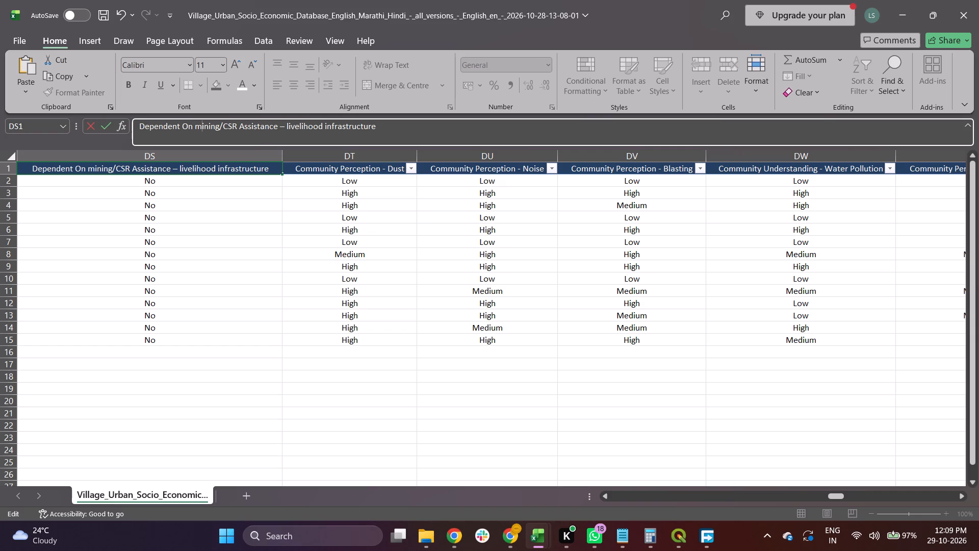
key("BackSpace")
key("shift+m")
key("Right")
key("Right")
key("Right")
key("Right")
key("Right")
key("Right")
key("Right")
key("Right")
key("Right")
key("Right")
key("Right")
key("Right")
key("Right")
key("Right")
key("Right")
key("Right")
key("Right")
key("Right")
key("Right")
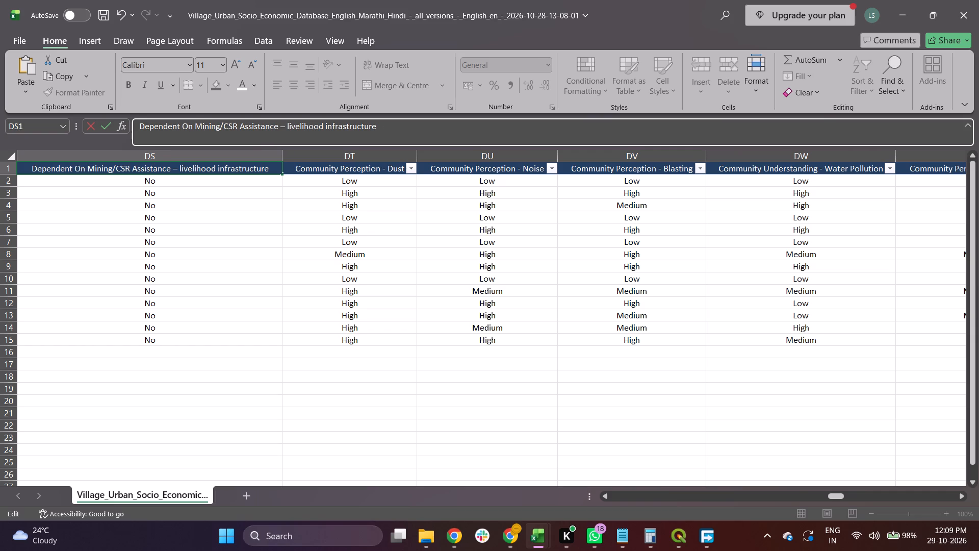
key("Right")
key("Right")
key("Right")
key("Right")
key("Right")
key("BackSpace")
key("shift+l")
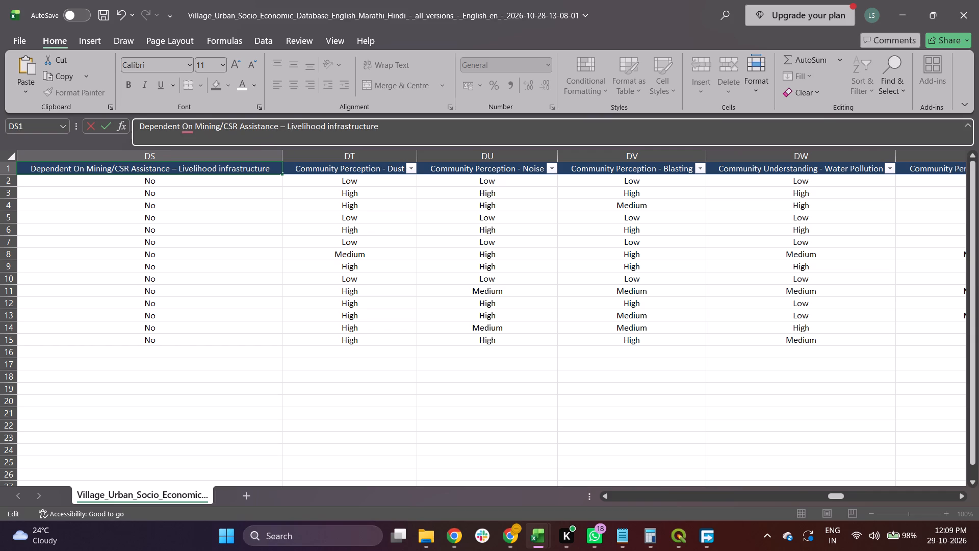
key("Right")
key("Right")
key("Right")
key("Right")
key("Right")
key("Right")
key("Right")
key("Right")
key("Right")
key("Right")
key("Right")
key("Right")
key("Right")
key("Left")
key("Left")
key("BackSpace")
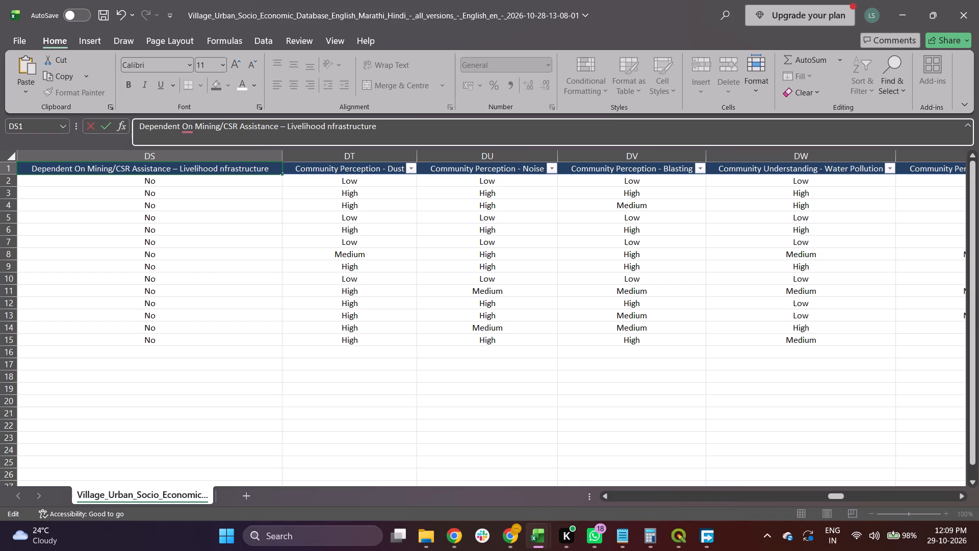
key("shift+i")
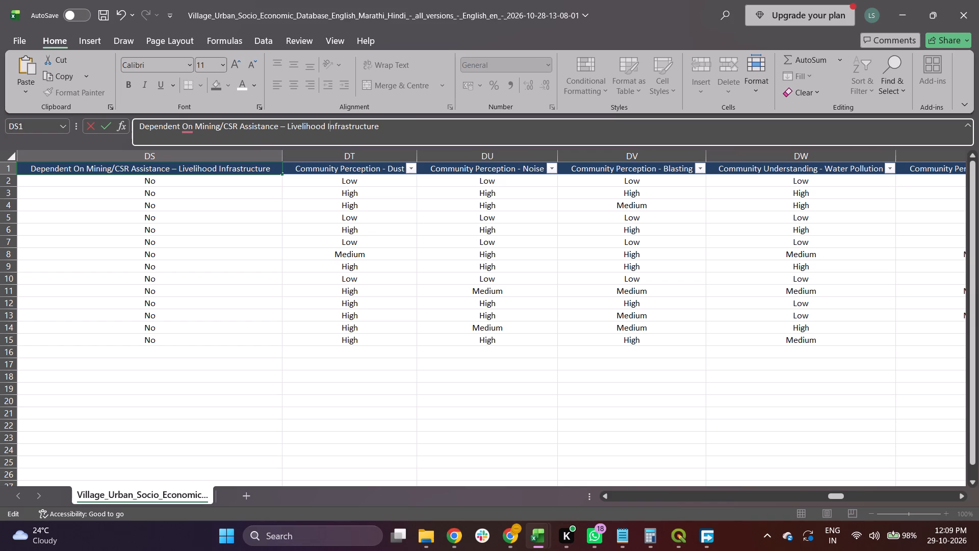
key("Tab")
Capitalize "On", "Mining" and "Assistance" in the community buildings header in DR1.
key("Left")
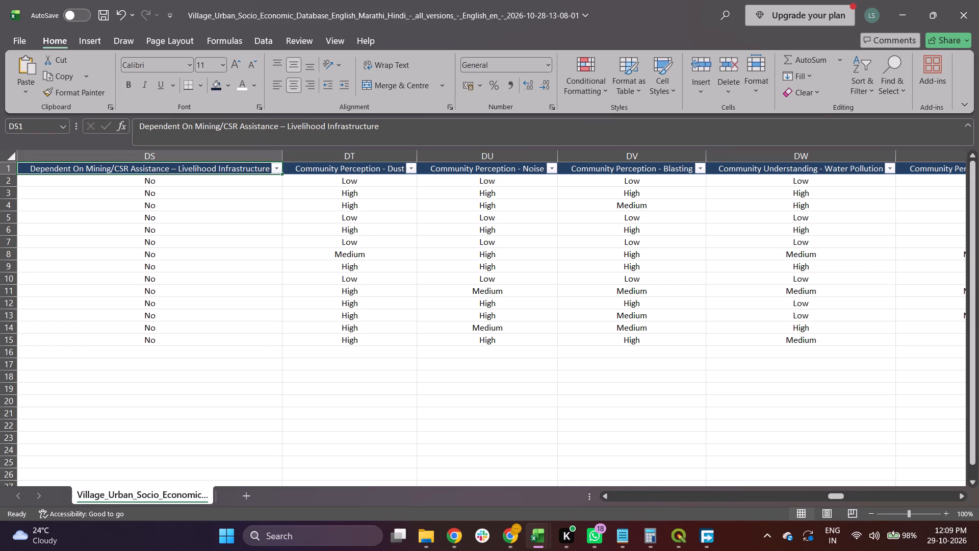
key("Left")
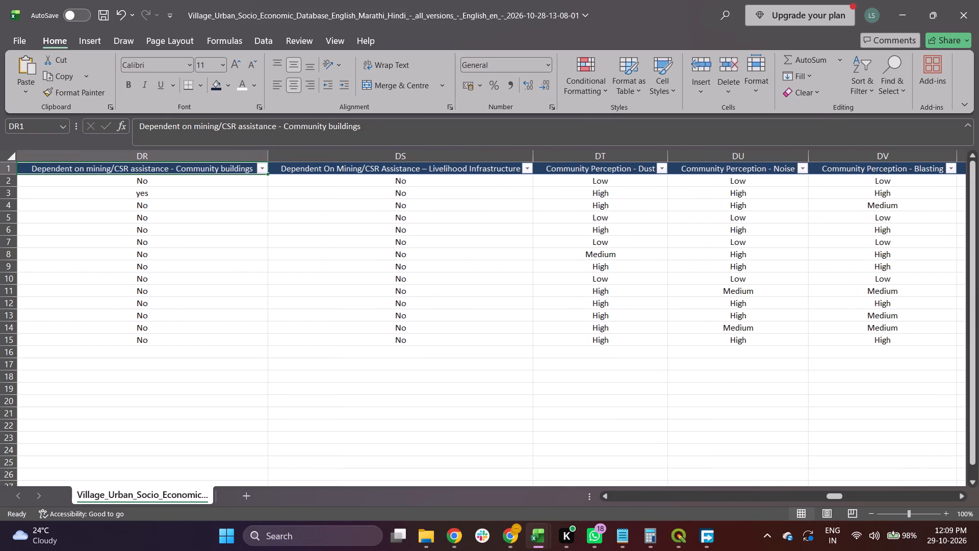
left_click(191, 127)
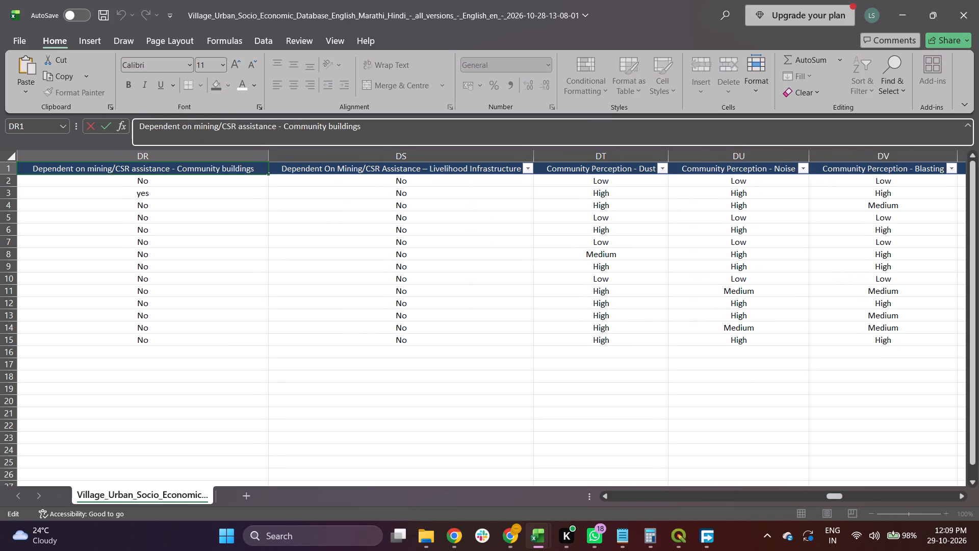
key("Left")
key("BackSpace")
key("shift+o")
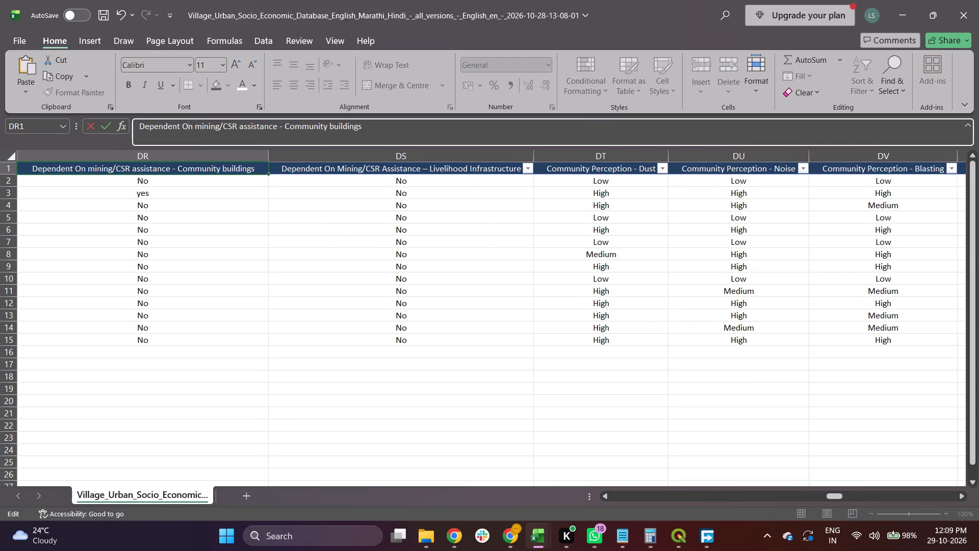
key("Right")
key("Right")
key("Right")
key("BackSpace")
key("shift+m")
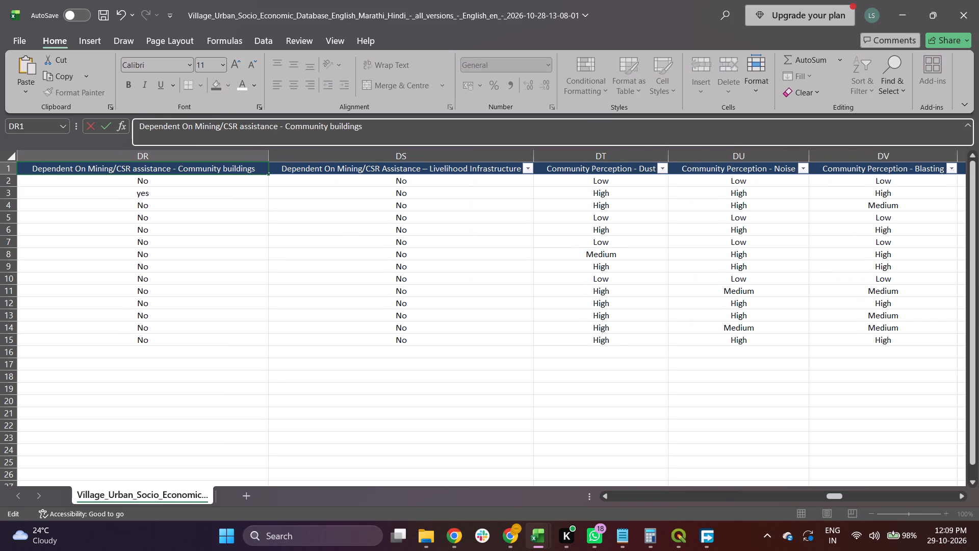
key("Right")
key("Right")
key("Right")
key("Right")
key("Right")
key("Right")
key("Right")
key("Right")
key("Right")
key("Right")
key("Right")
key("BackSpace")
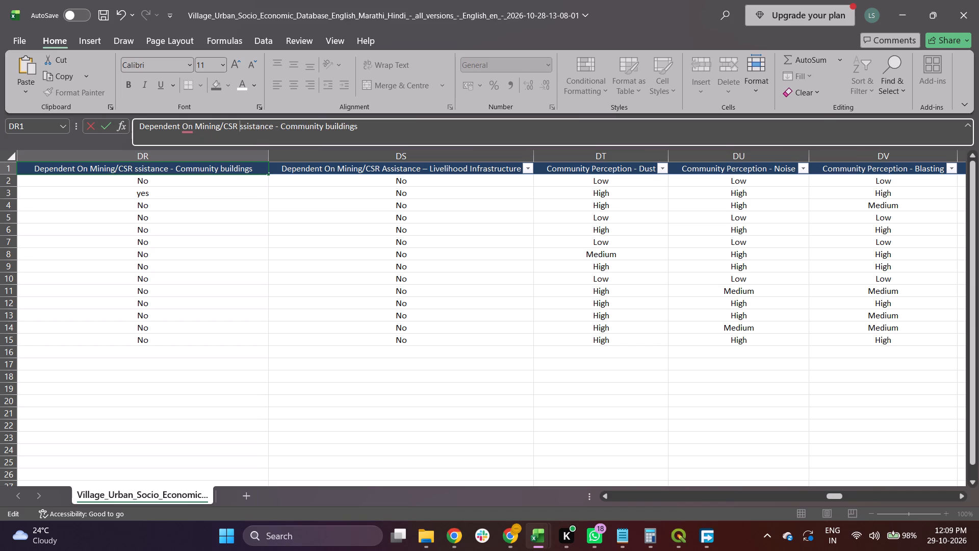
key("shift+a")
key("Right")
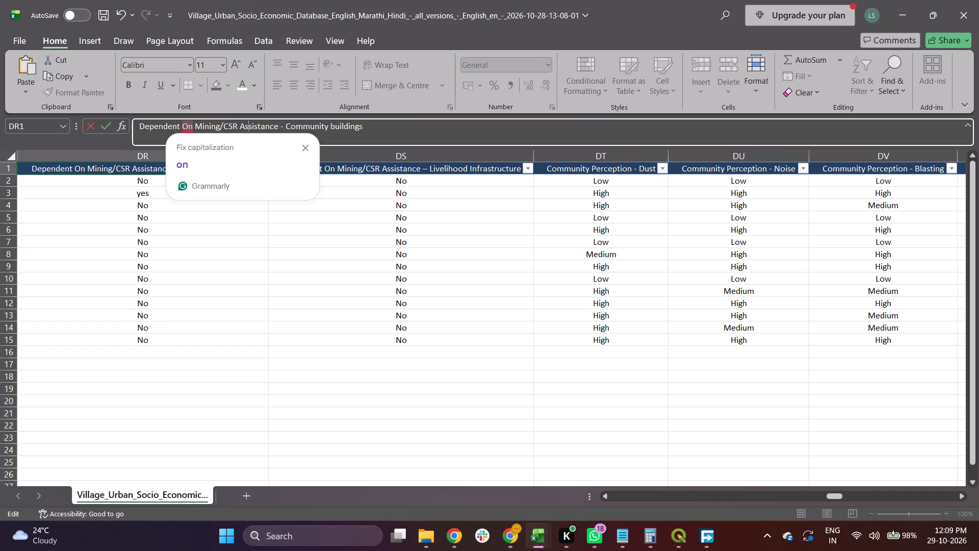
left_click(390, 123)
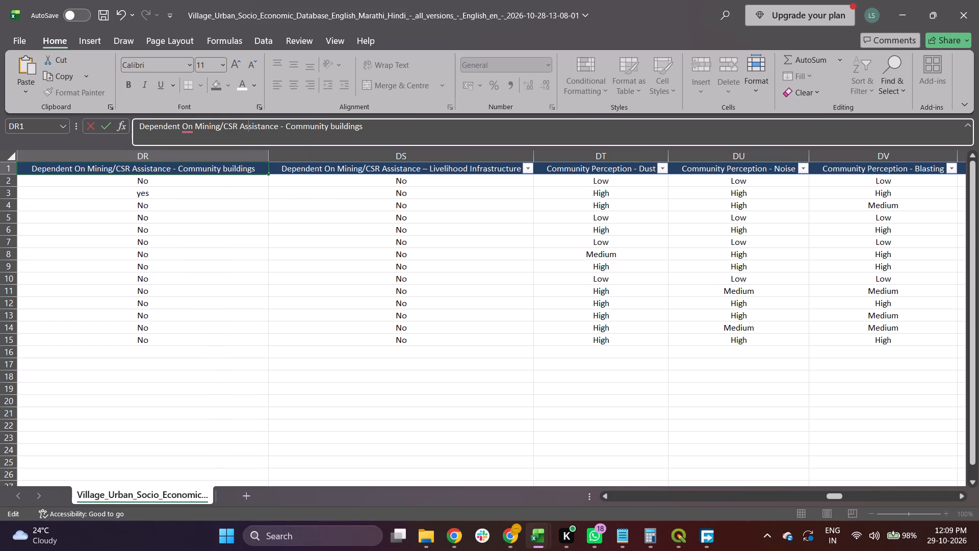
key("Tab")
Capitalize "On" in the health facilities header in DQ1 so it reads "Dependent On Mining/CSR Assistance - Health Facilities".
key("Left")
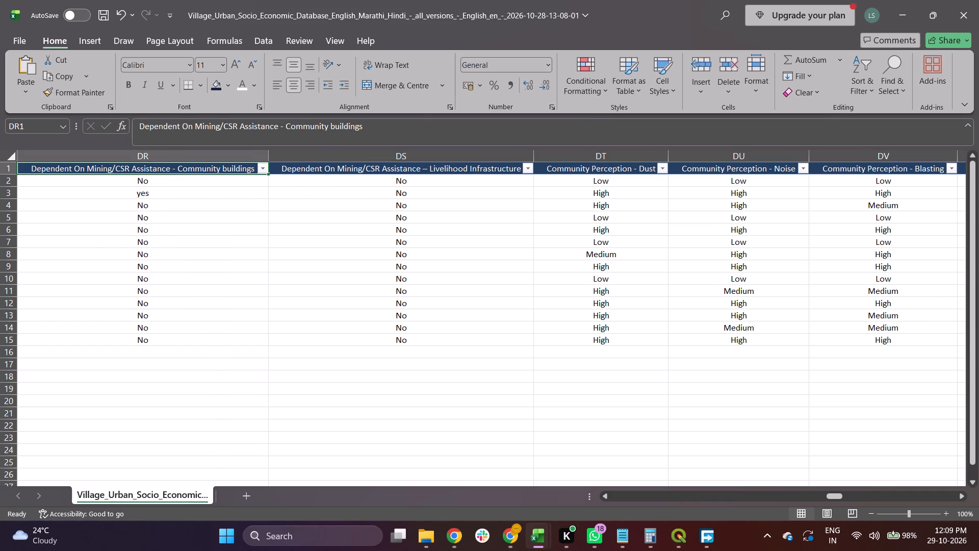
key("Left")
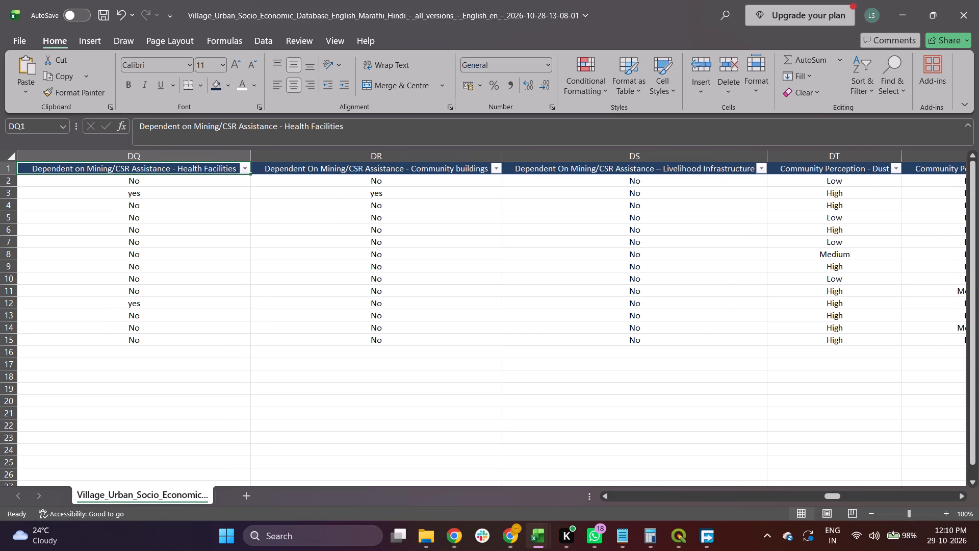
left_click(187, 126)
key("BackSpace")
key("shift+o")
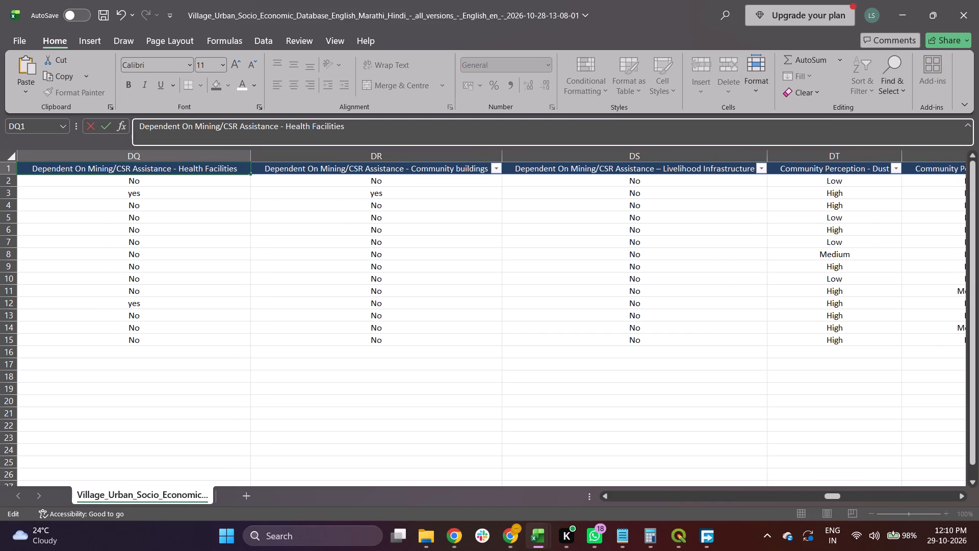
key("Tab")
Capitalize "On" in the schools header in DP1 so it reads "Dependent On Mining/CSR Assistance - Schools".
key("Left")
key("Left")
left_click(187, 126)
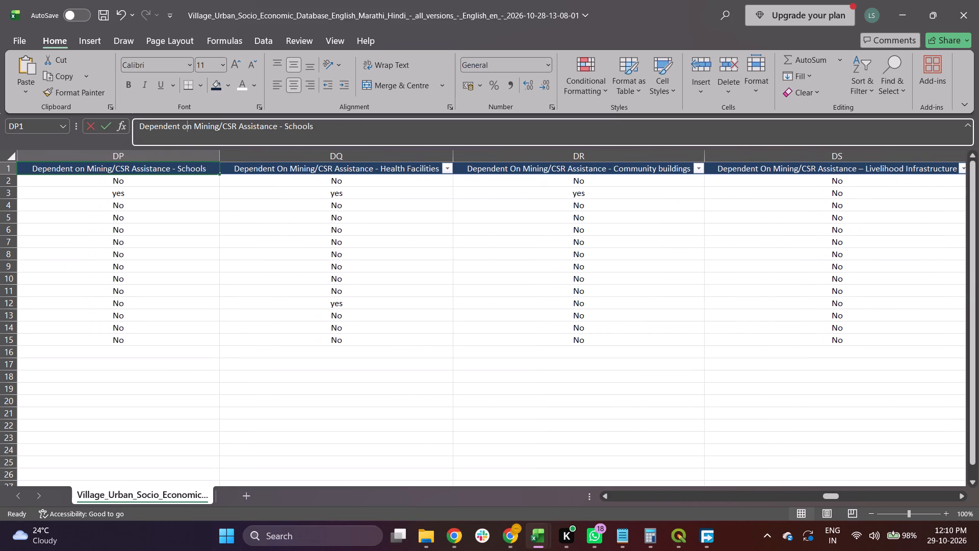
key("BackSpace")
key("shift+o")
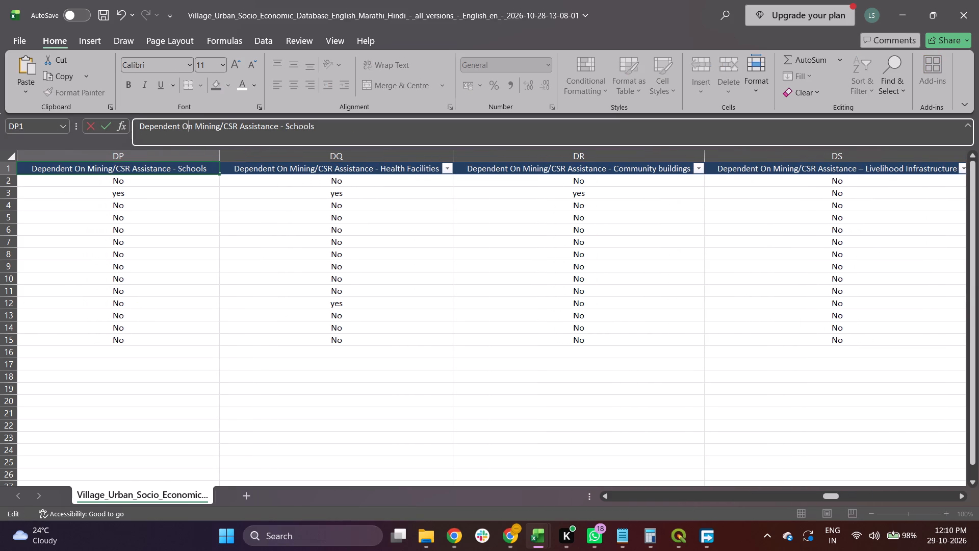
key("Tab")
Capitalize "On" in the water supply header in DO1 so it reads "Dependent On Mining/CSR Assistance - Water Supply System".
key("Left")
key("Left")
left_click(187, 126)
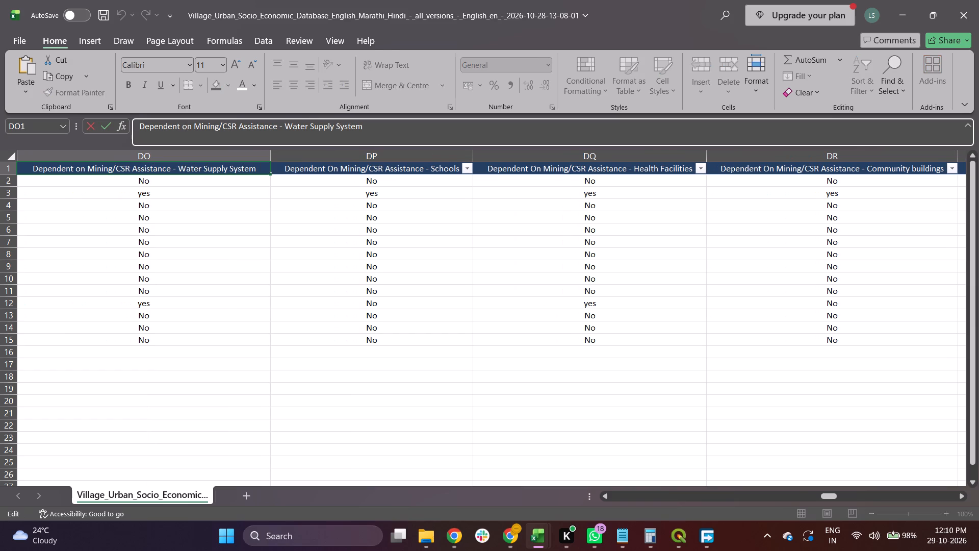
key("BackSpace")
key("shift+o")
key("Tab")
Capitalize "On" in the roads header in DN1 so it reads "Dependent On Mining/CSR Assistance - Roads".
key("Left")
key("Left")
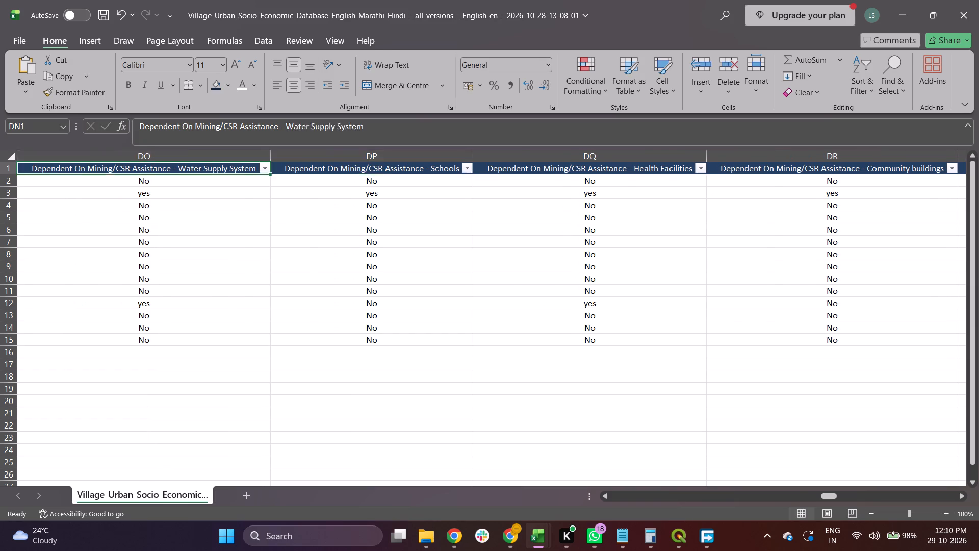
left_click(187, 126)
key("BackSpace")
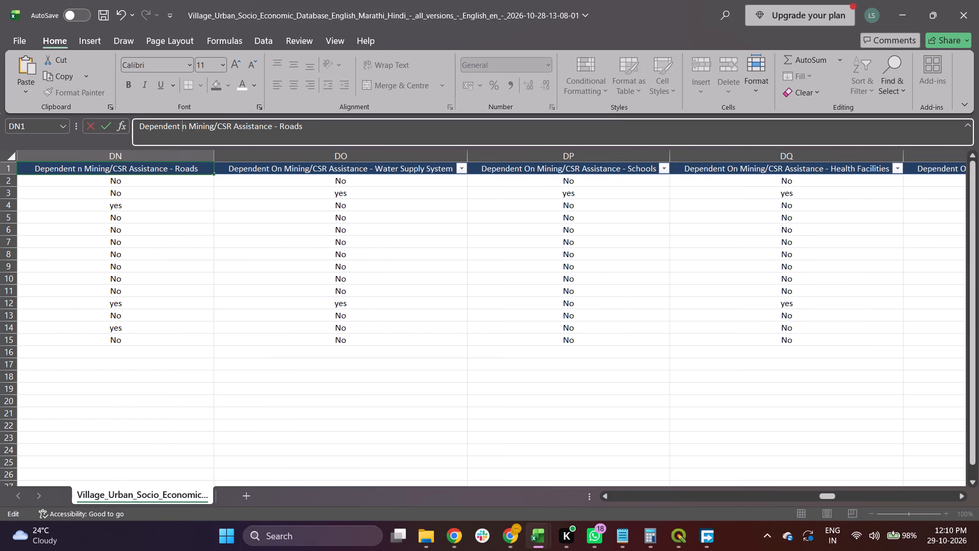
key("shift+o")
key("Tab")
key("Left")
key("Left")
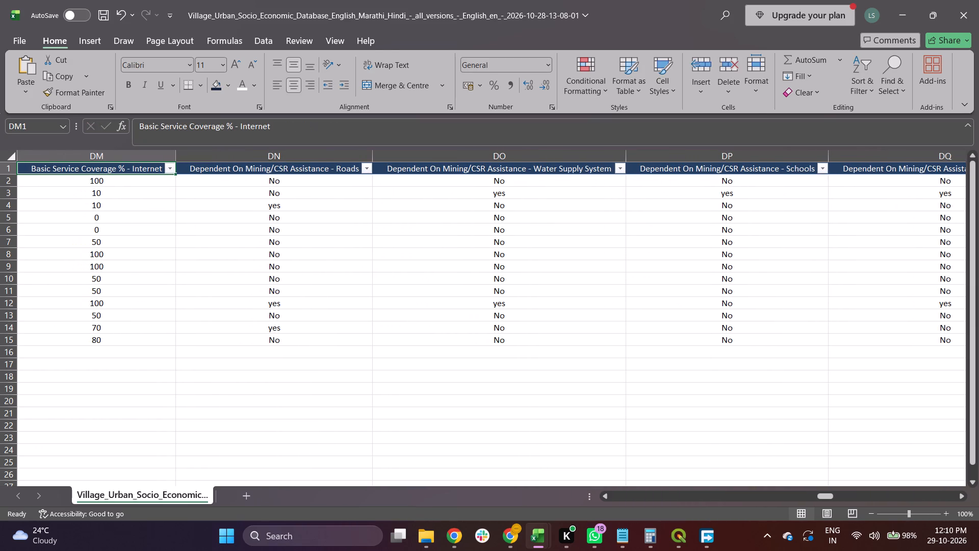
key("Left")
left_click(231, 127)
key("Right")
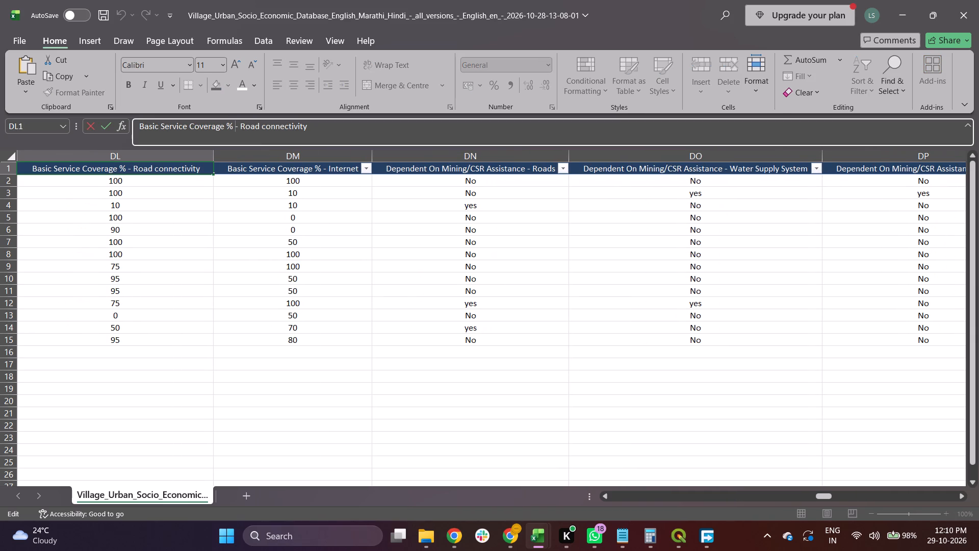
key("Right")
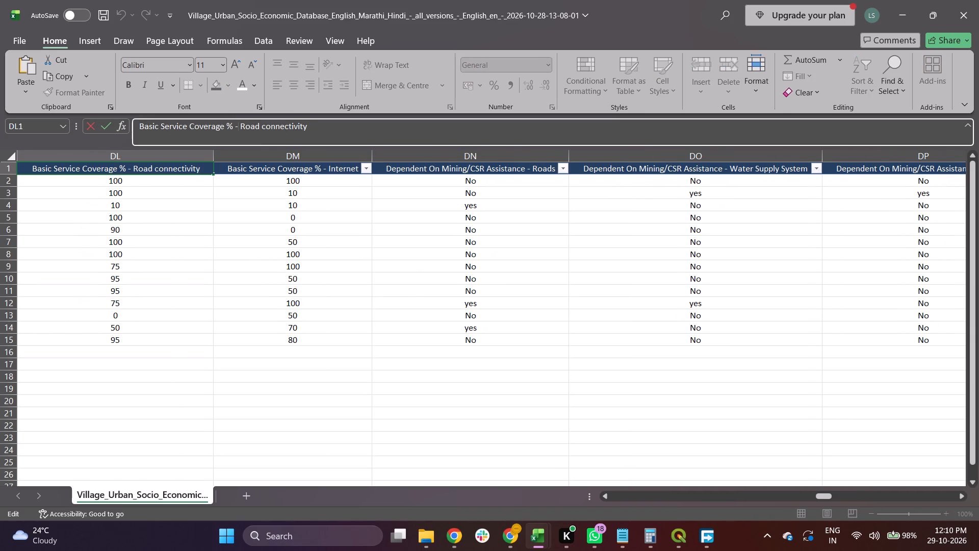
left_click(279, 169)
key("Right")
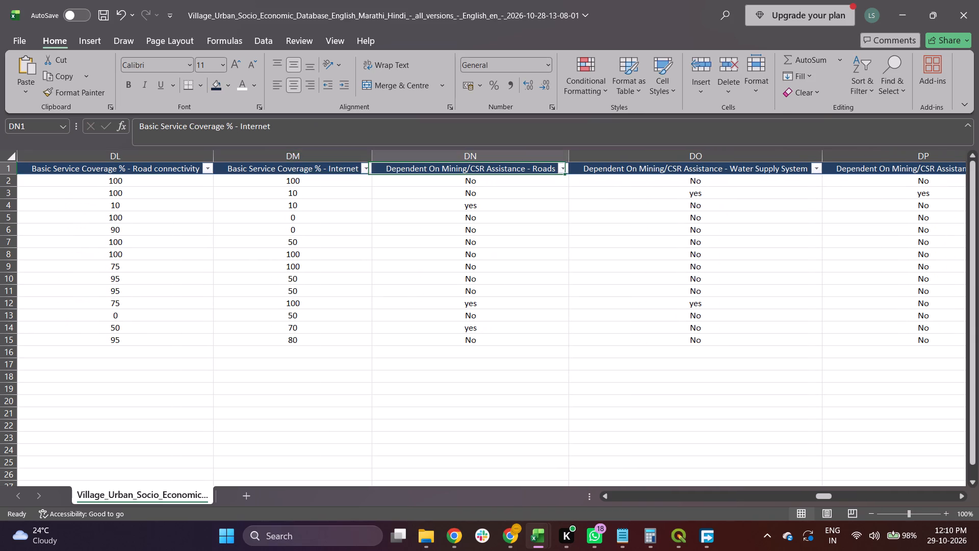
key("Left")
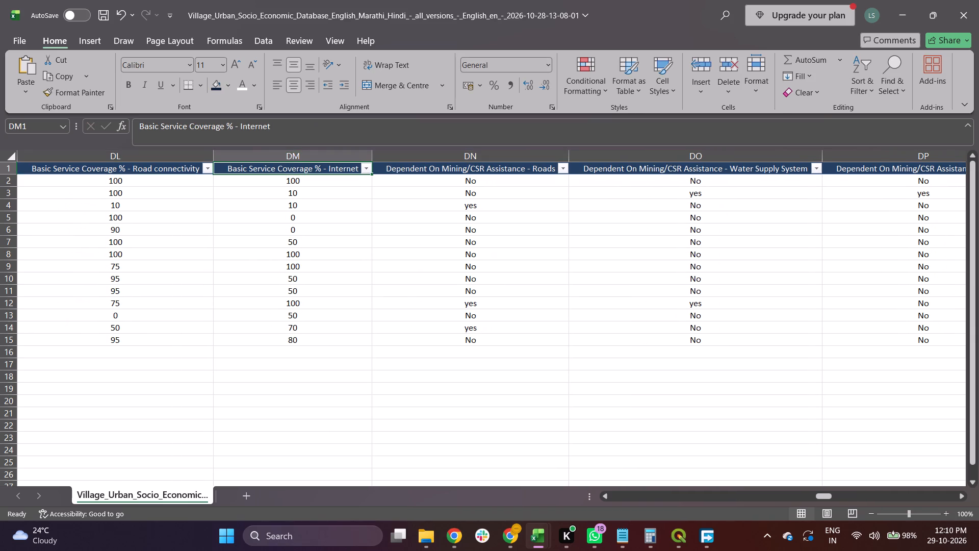